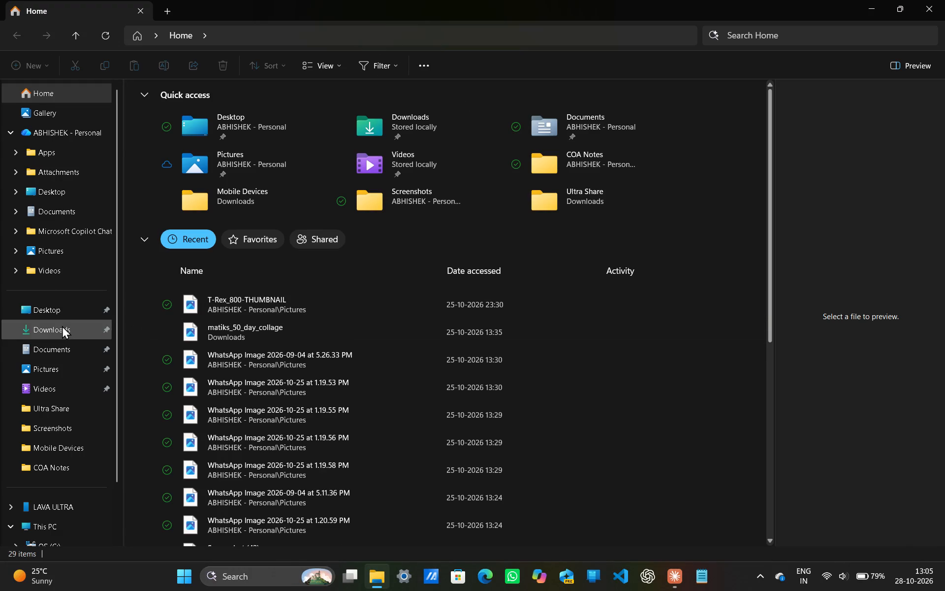
pyautogui.click(62, 326)
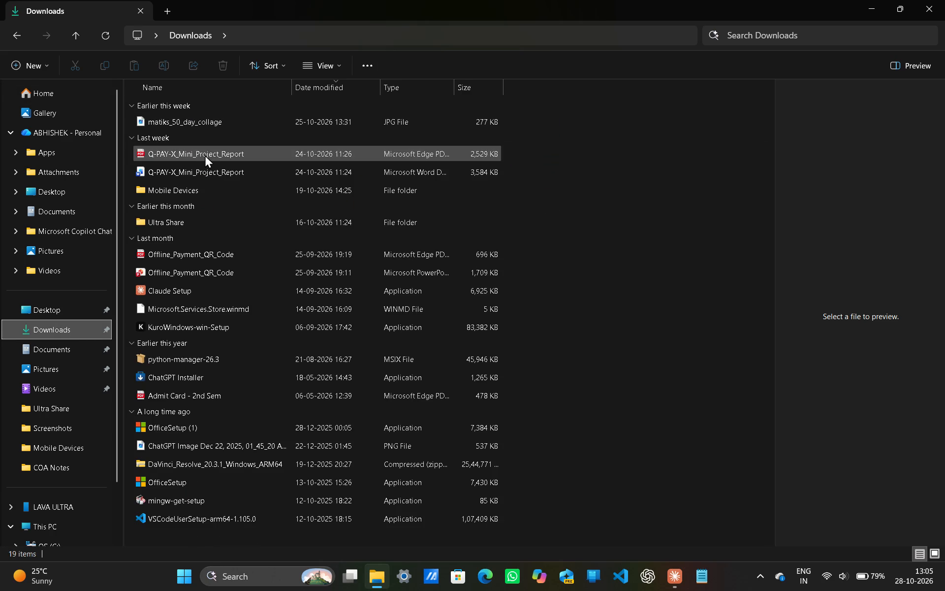
pyautogui.doubleClick(198, 170)
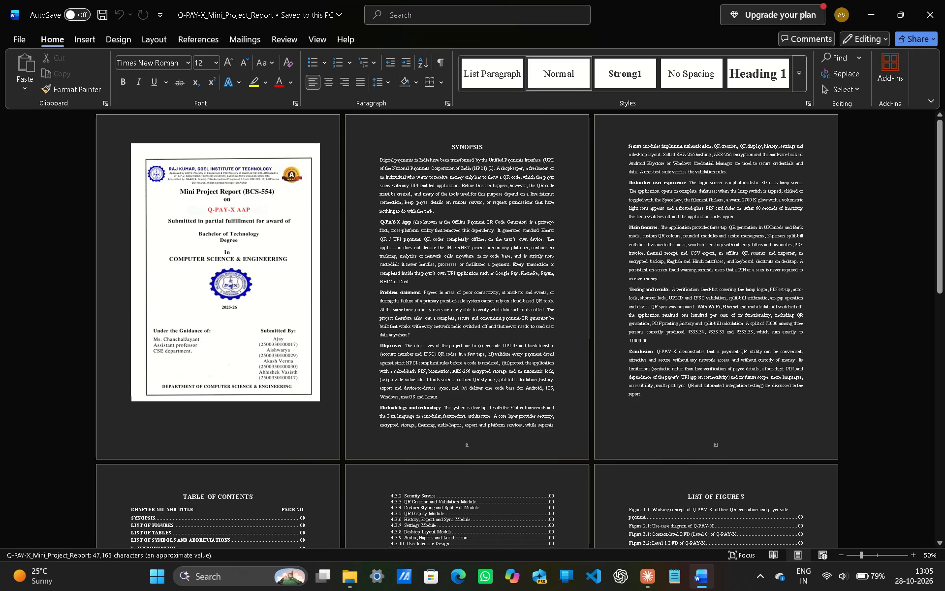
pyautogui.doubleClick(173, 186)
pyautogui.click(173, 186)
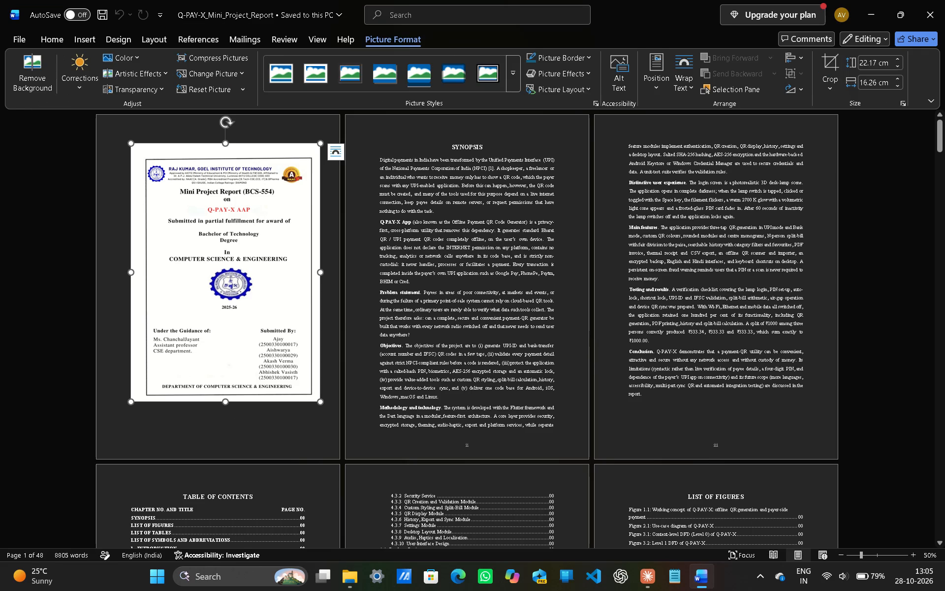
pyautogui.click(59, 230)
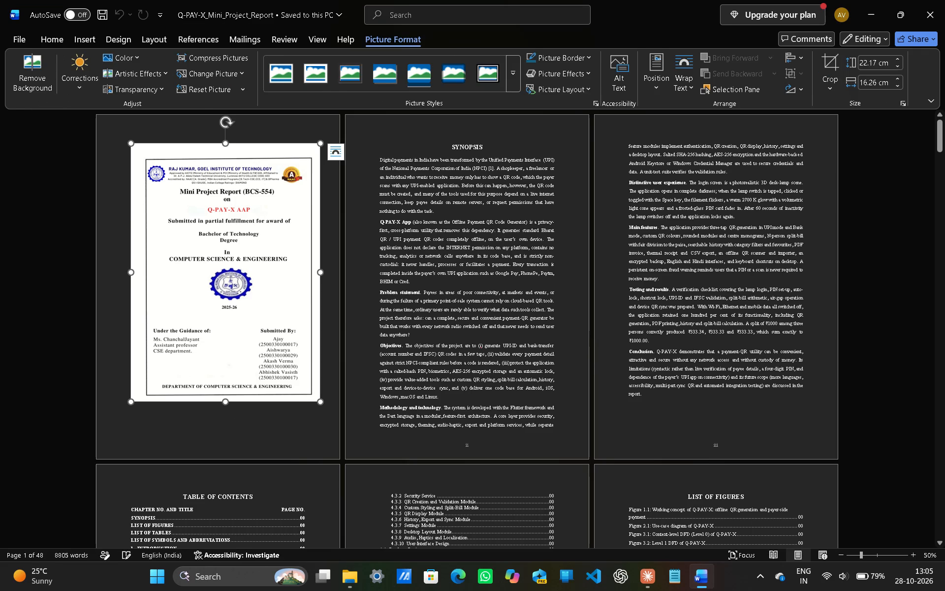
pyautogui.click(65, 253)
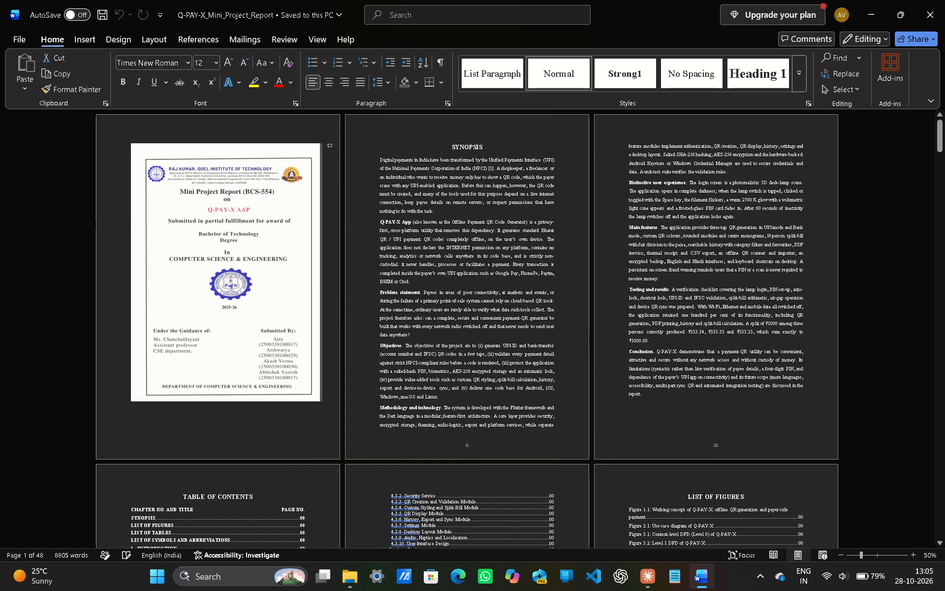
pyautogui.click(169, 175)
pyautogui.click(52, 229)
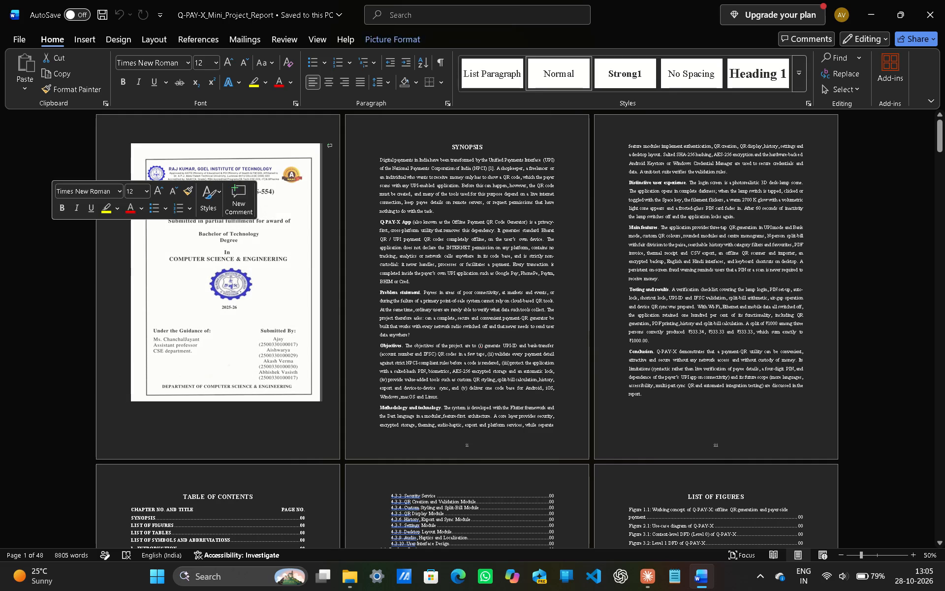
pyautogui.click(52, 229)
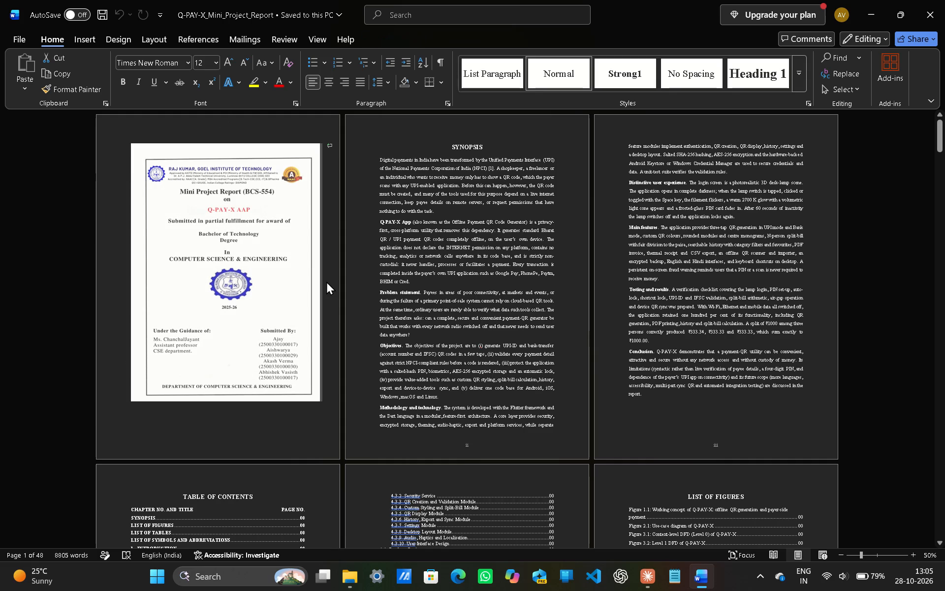
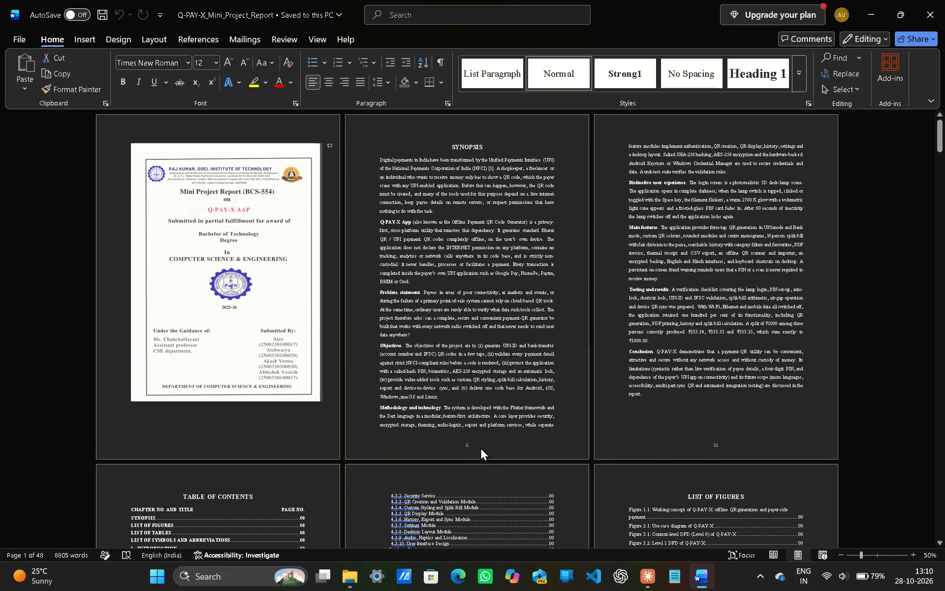
# Replace the automatic page number in the Section 2 footer below the Synopsis with a manually entered "i".
pyautogui.click(473, 445)
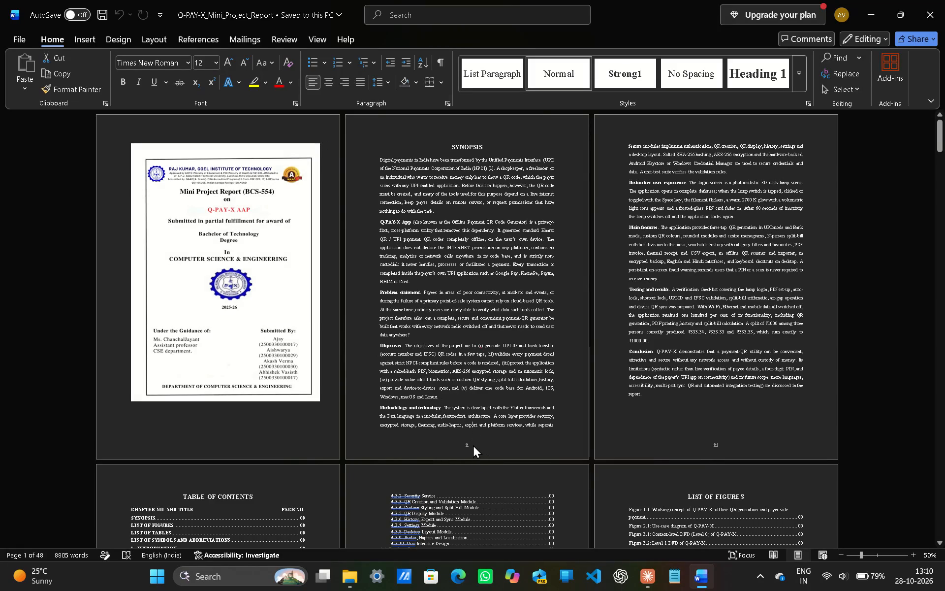
pyautogui.click(469, 445)
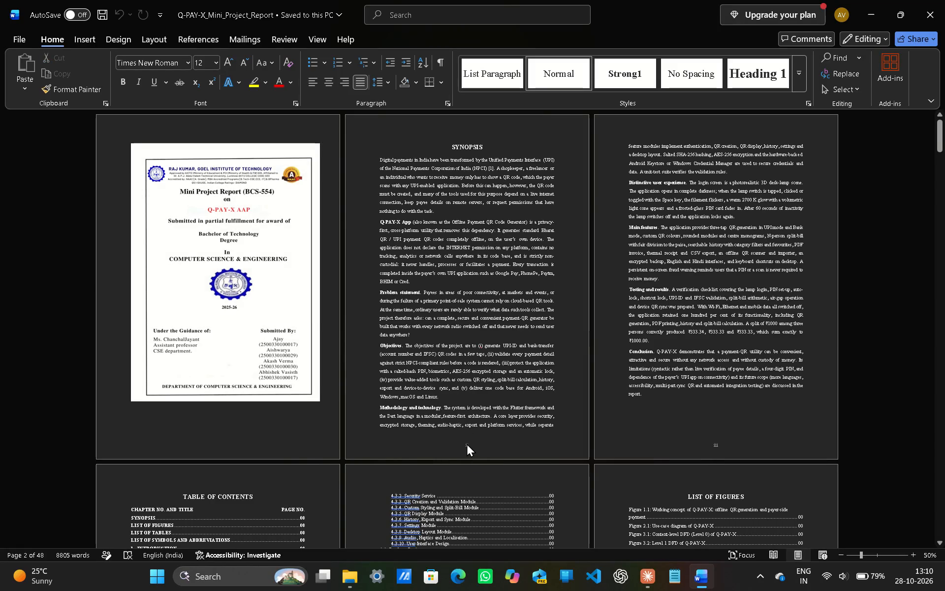
pyautogui.click(467, 443)
pyautogui.tripleClick(467, 443)
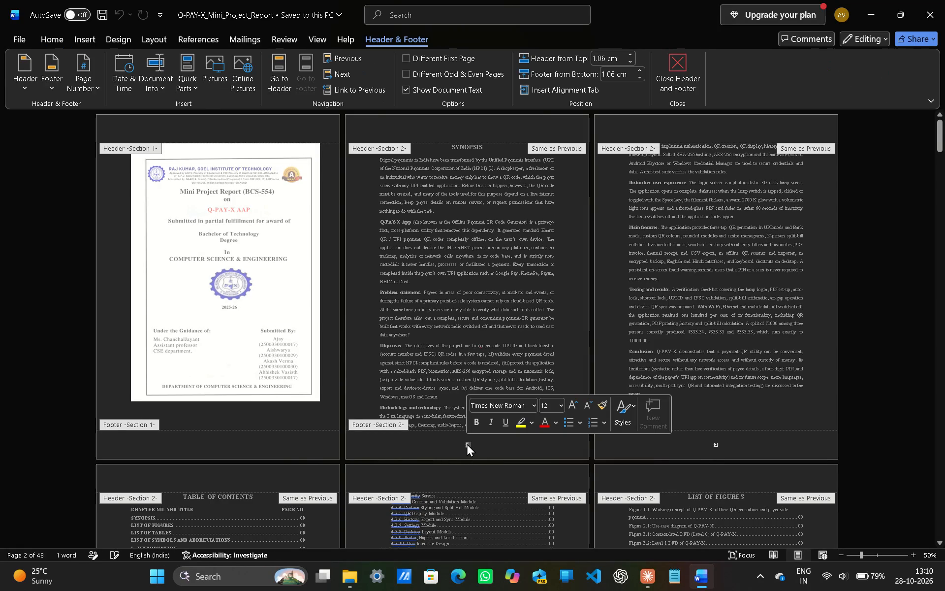
pyautogui.click(467, 443)
pyautogui.click(467, 443)
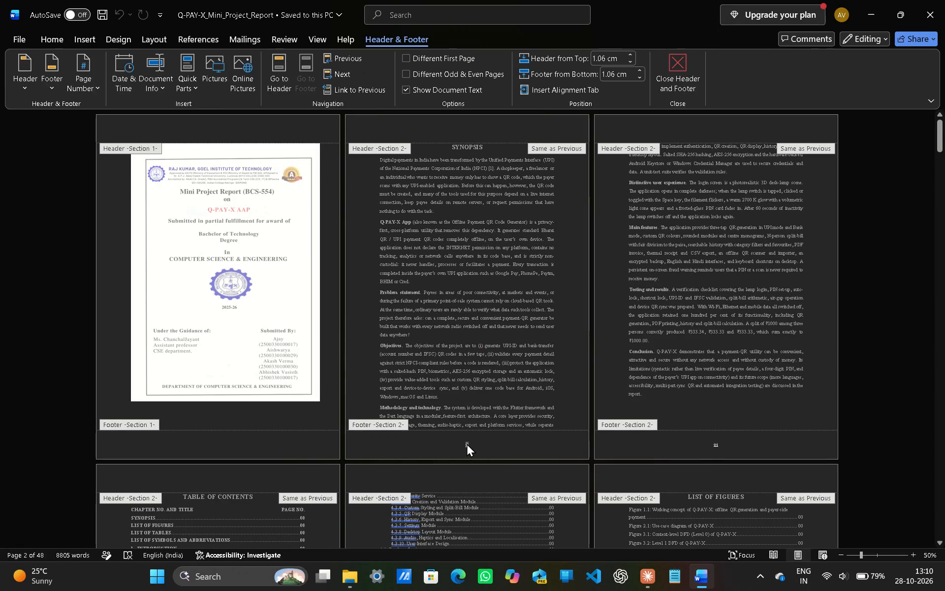
pyautogui.click(467, 443)
pyautogui.click(467, 443)
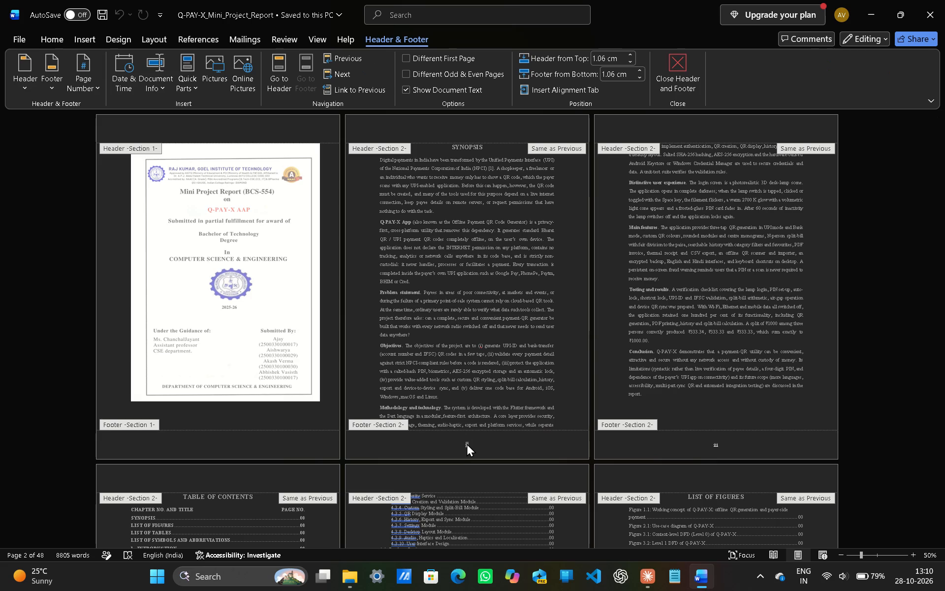
pyautogui.click(467, 443)
pyautogui.press('Right')
pyautogui.press('Right')
pyautogui.press('BackSpace')
pyautogui.press('BackSpace')
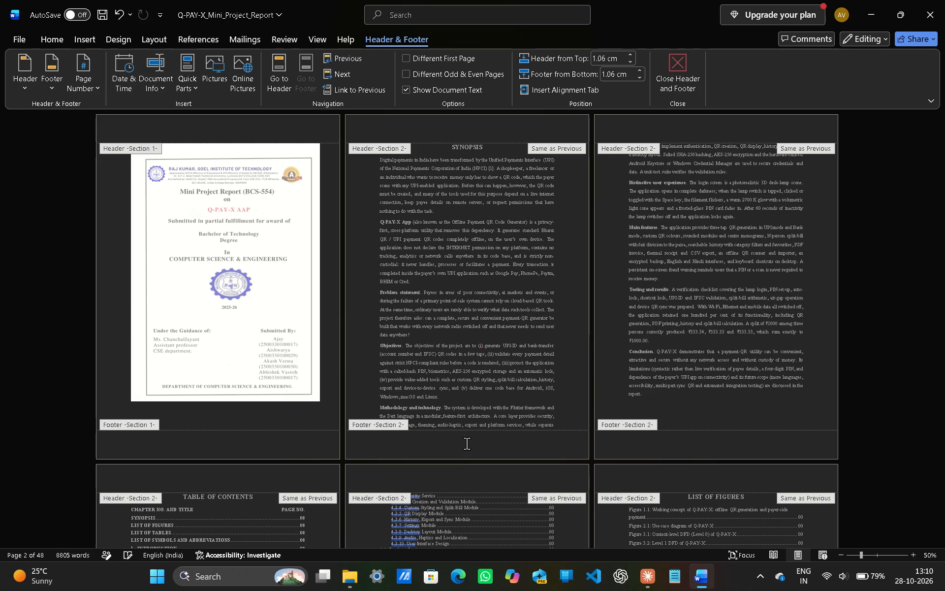
pyautogui.press('i')
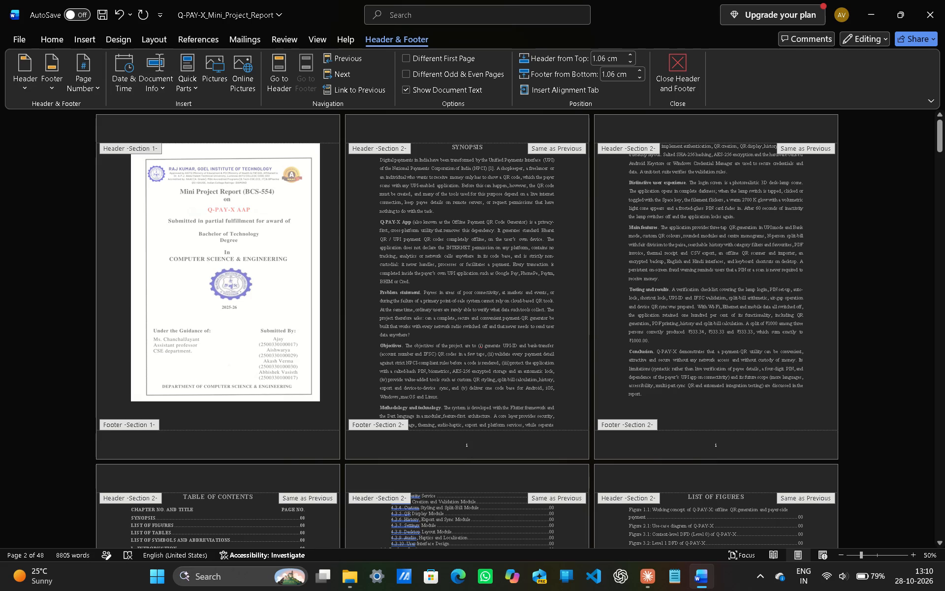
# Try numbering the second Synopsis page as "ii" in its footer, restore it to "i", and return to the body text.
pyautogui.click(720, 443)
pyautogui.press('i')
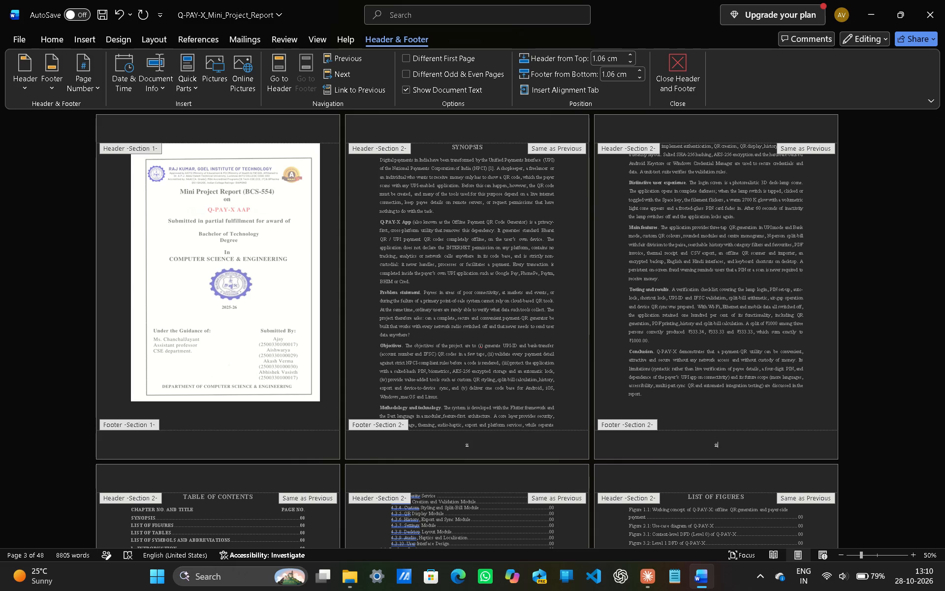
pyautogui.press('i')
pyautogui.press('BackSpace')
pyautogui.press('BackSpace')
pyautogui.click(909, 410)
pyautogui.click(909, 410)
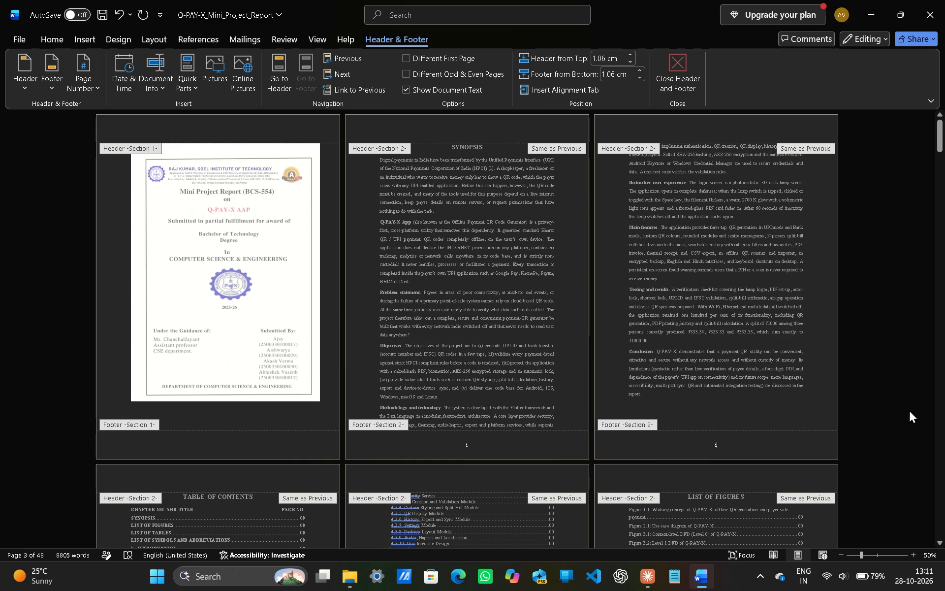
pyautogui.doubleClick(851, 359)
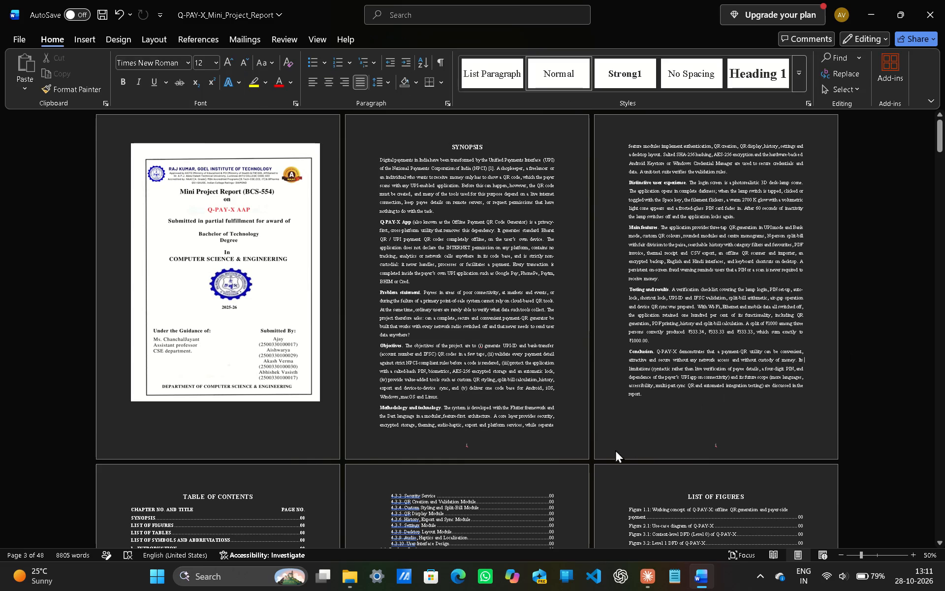
# Delete the manually entered "i" from the Section 2 footer on the second Synopsis page and close the footer.
pyautogui.click(716, 444)
pyautogui.rightClick(716, 444)
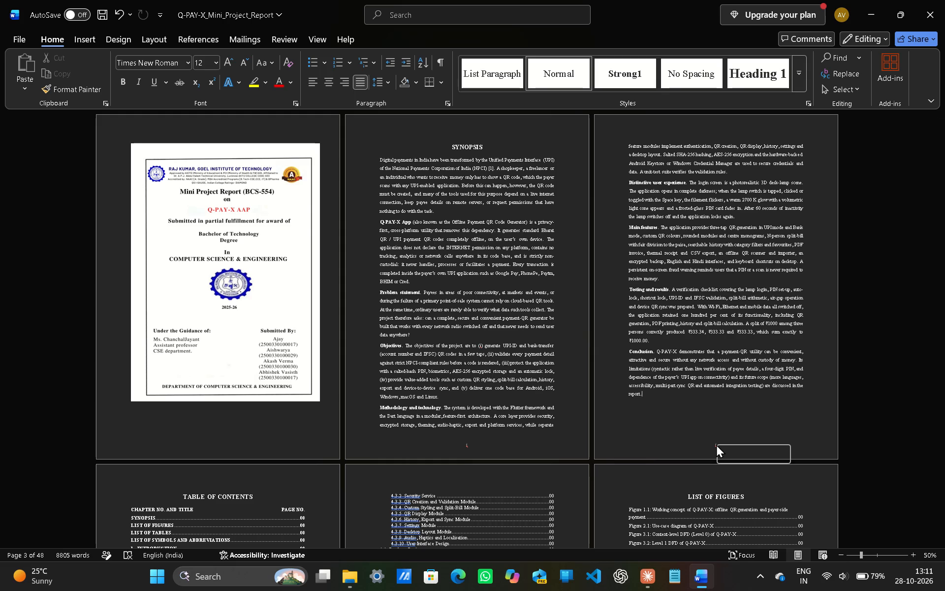
pyautogui.click(735, 452)
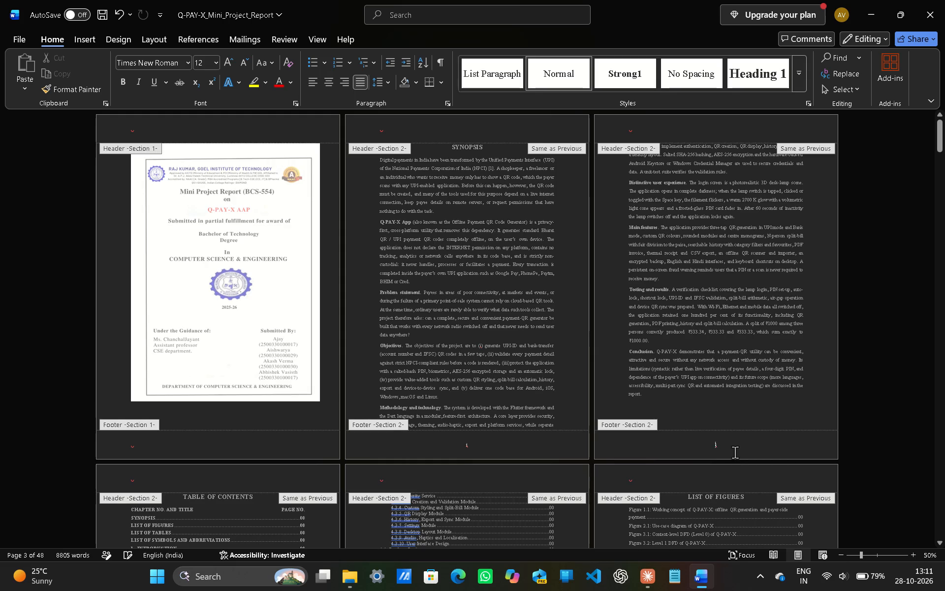
pyautogui.click(720, 442)
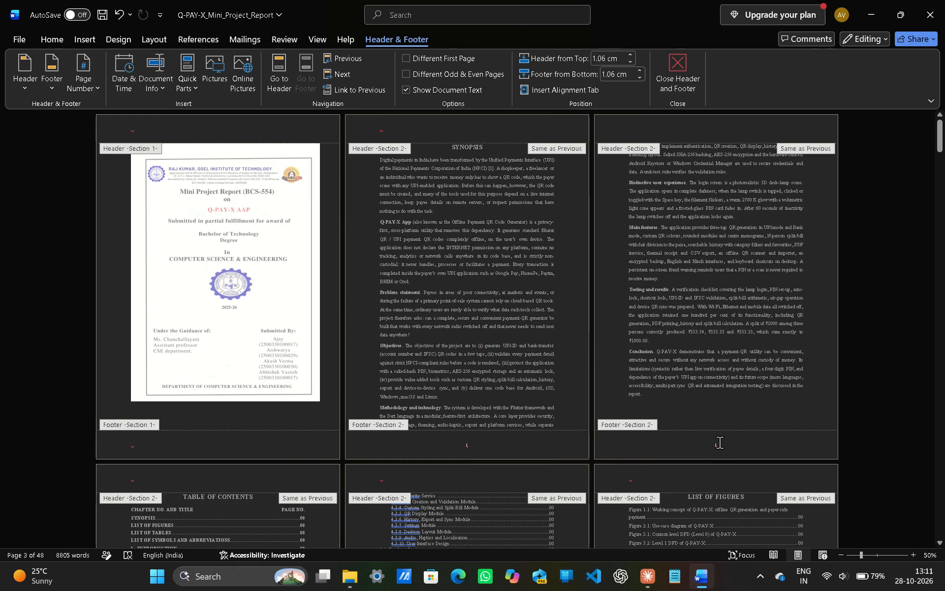
pyautogui.press('BackSpace')
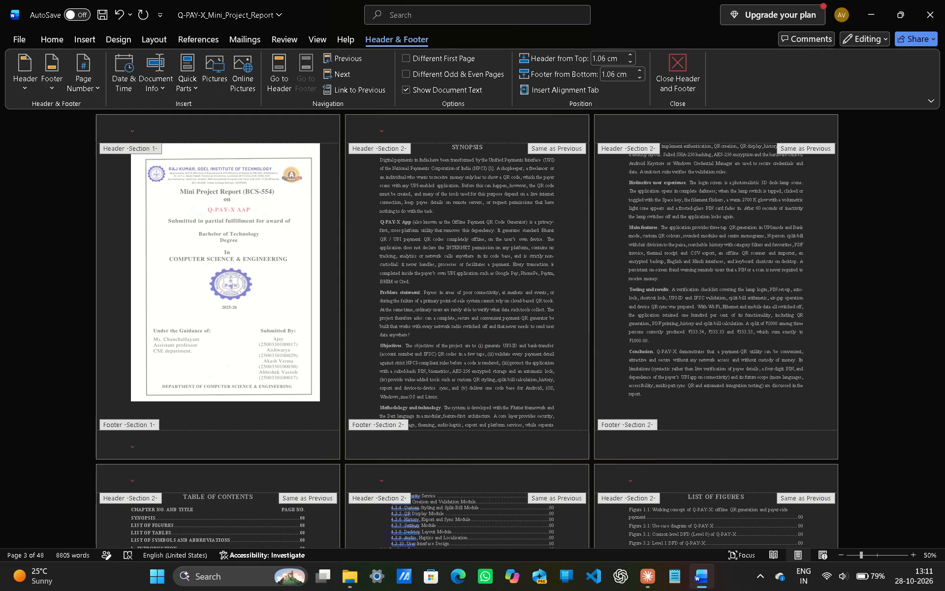
pyautogui.click(677, 57)
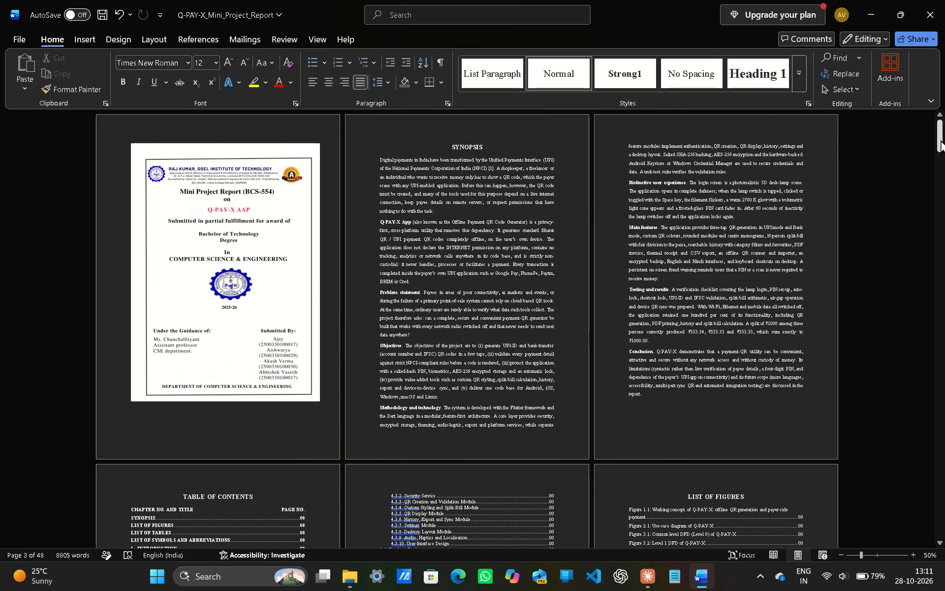
# Examine the front matter pages from the table of contents through the lists to the start of Chapter 1.
pyautogui.moveTo(941, 140); pyautogui.dragTo(944, 167)
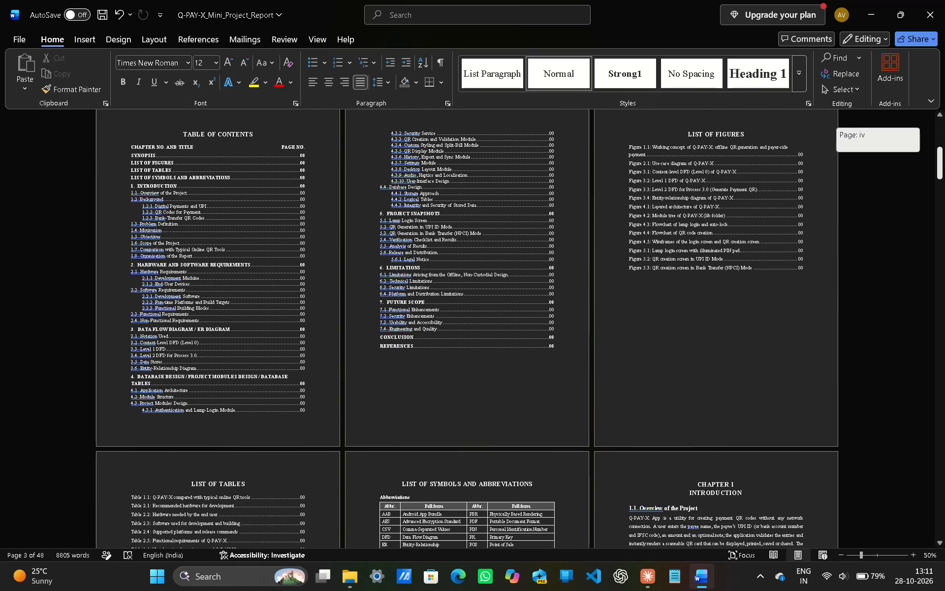
pyautogui.moveTo(944, 167); pyautogui.dragTo(944, 179)
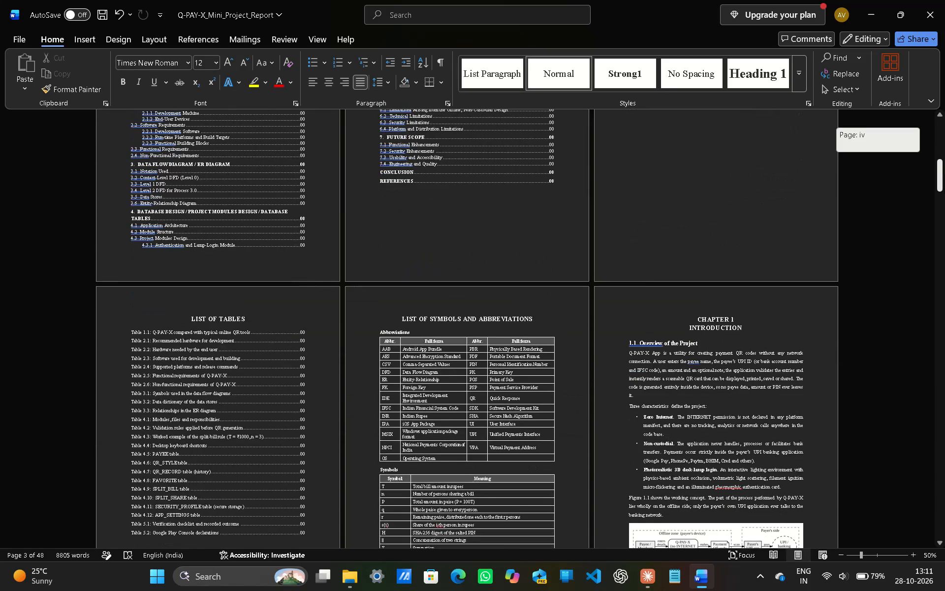
pyautogui.moveTo(944, 179); pyautogui.dragTo(941, 166)
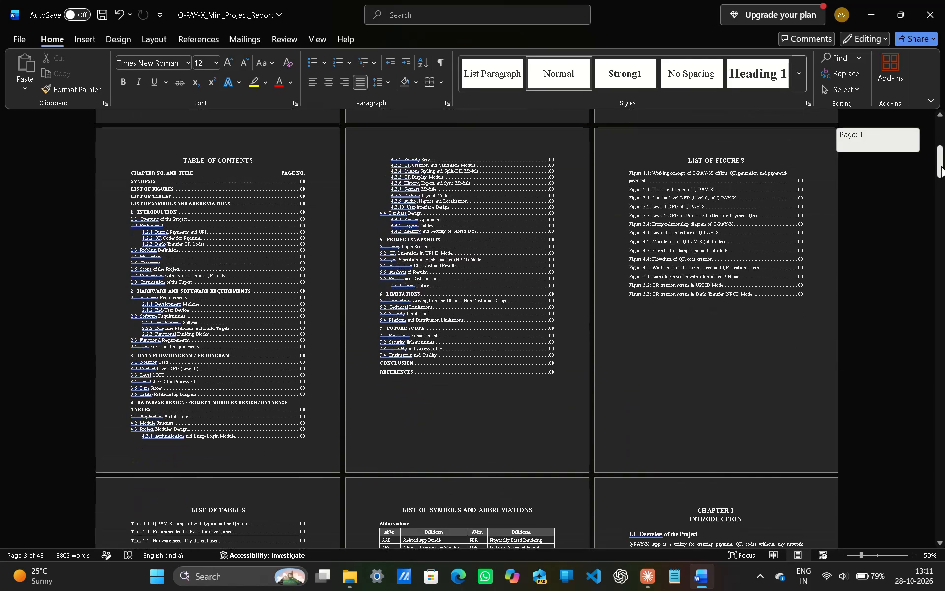
pyautogui.moveTo(941, 166); pyautogui.dragTo(944, 184)
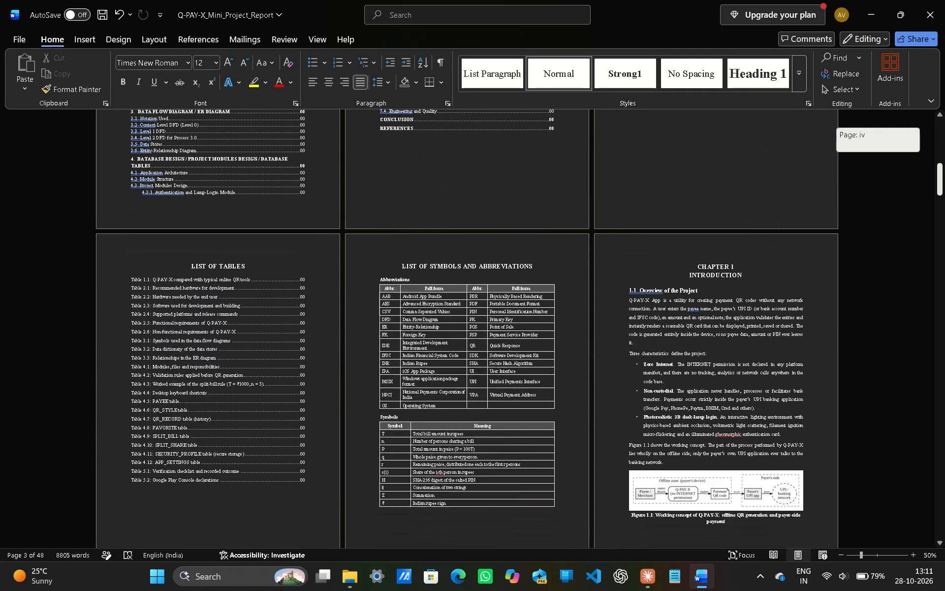
pyautogui.moveTo(944, 184); pyautogui.dragTo(936, 163)
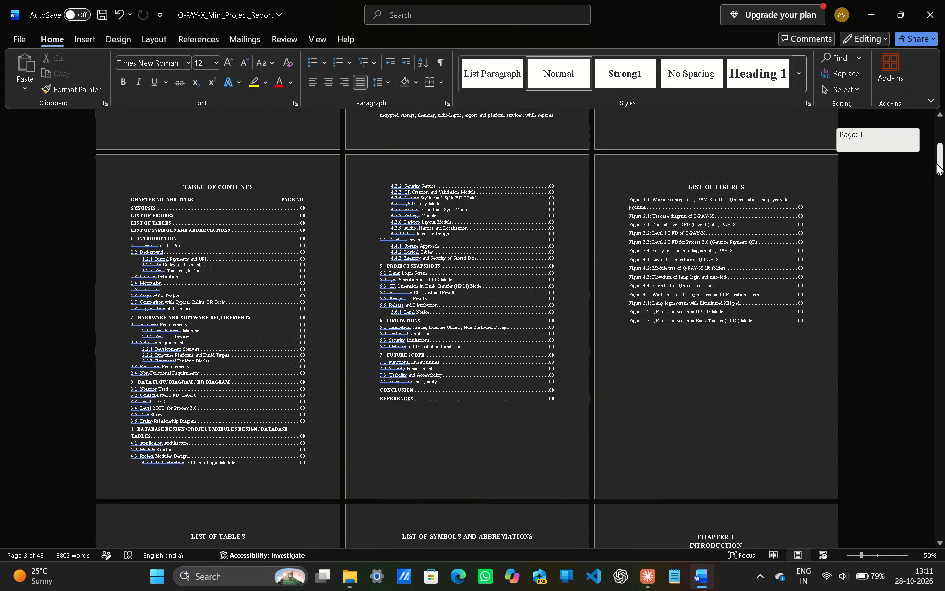
pyautogui.moveTo(936, 163); pyautogui.dragTo(936, 162)
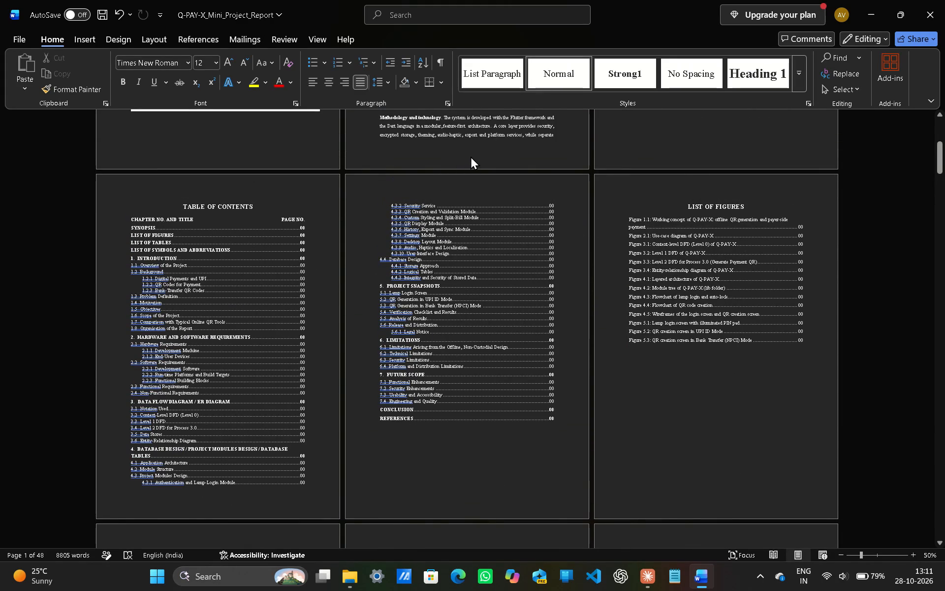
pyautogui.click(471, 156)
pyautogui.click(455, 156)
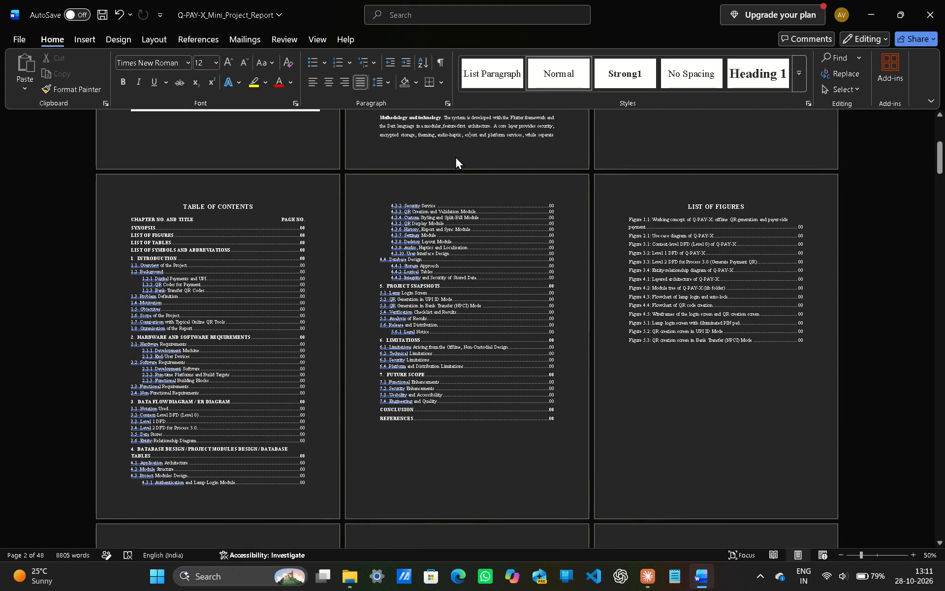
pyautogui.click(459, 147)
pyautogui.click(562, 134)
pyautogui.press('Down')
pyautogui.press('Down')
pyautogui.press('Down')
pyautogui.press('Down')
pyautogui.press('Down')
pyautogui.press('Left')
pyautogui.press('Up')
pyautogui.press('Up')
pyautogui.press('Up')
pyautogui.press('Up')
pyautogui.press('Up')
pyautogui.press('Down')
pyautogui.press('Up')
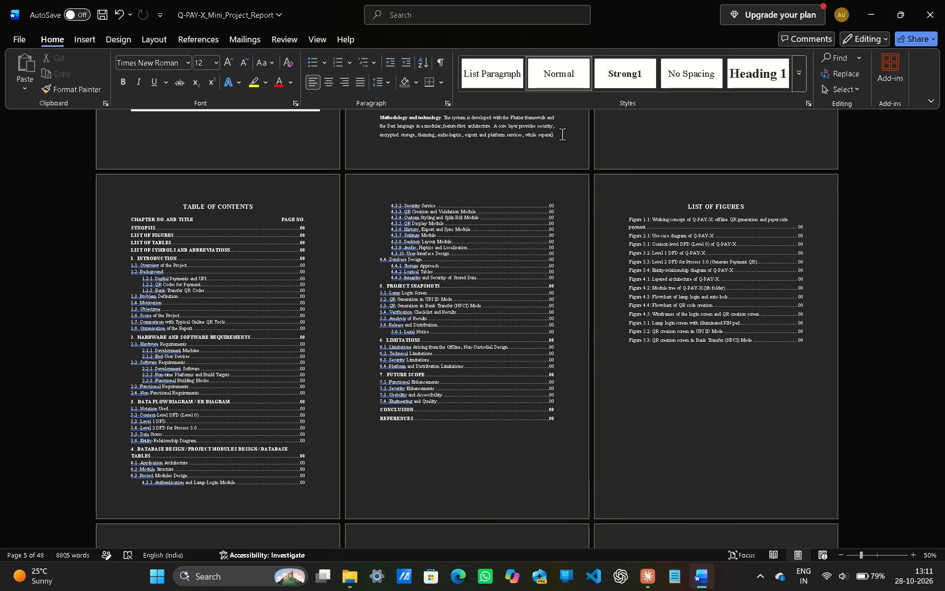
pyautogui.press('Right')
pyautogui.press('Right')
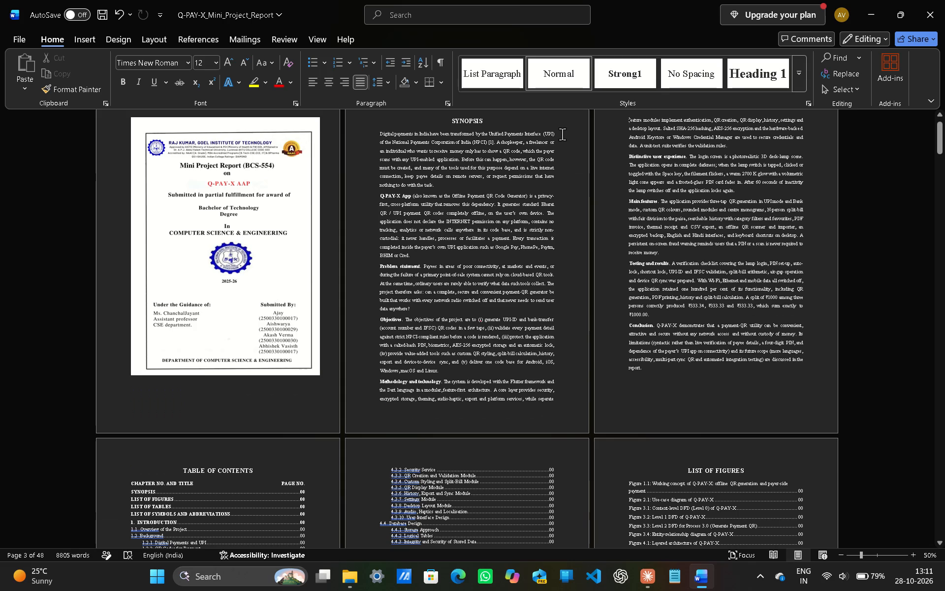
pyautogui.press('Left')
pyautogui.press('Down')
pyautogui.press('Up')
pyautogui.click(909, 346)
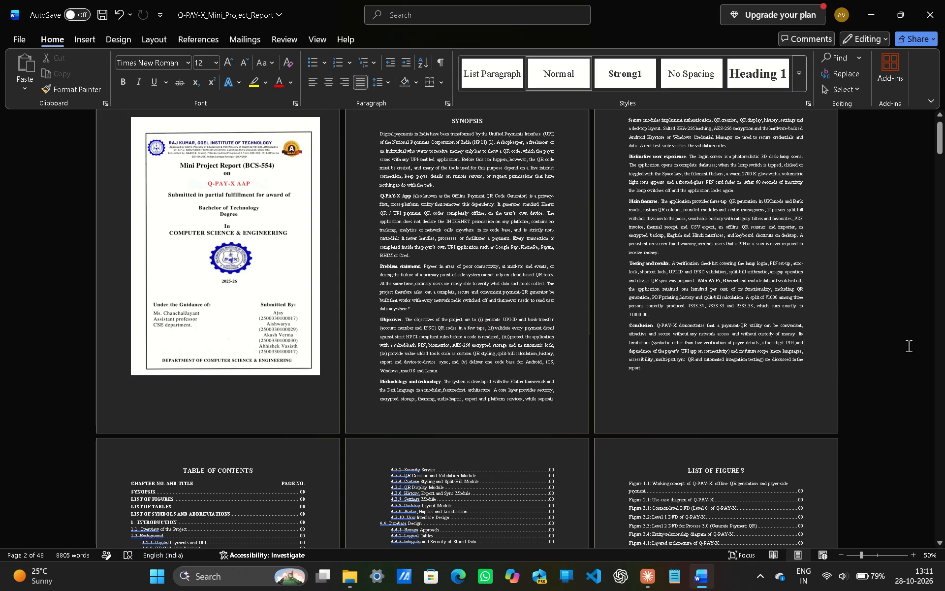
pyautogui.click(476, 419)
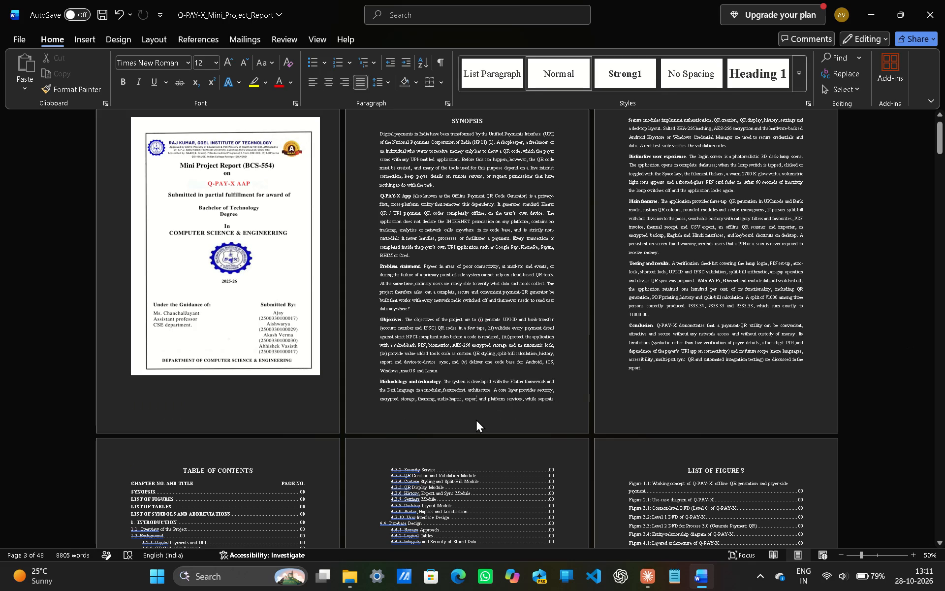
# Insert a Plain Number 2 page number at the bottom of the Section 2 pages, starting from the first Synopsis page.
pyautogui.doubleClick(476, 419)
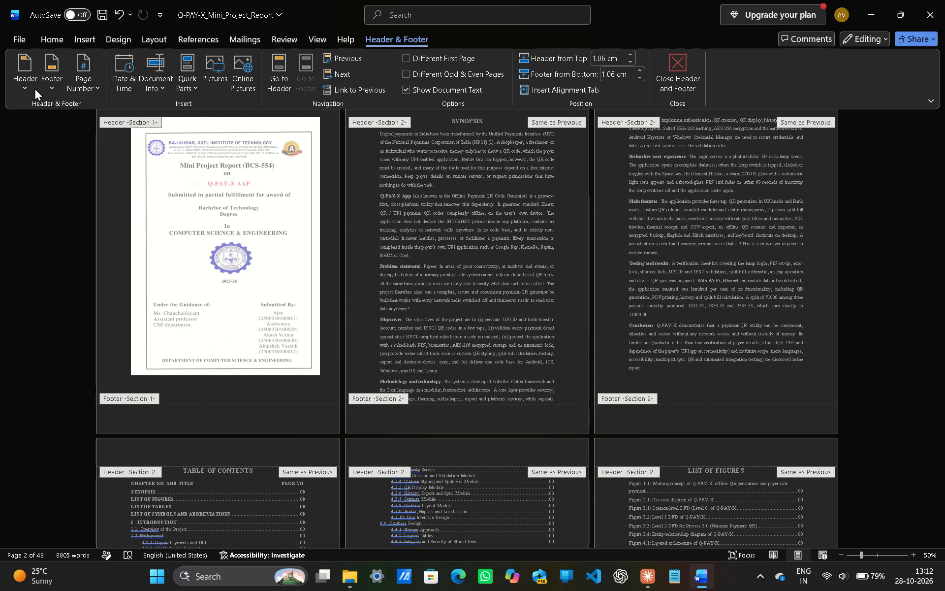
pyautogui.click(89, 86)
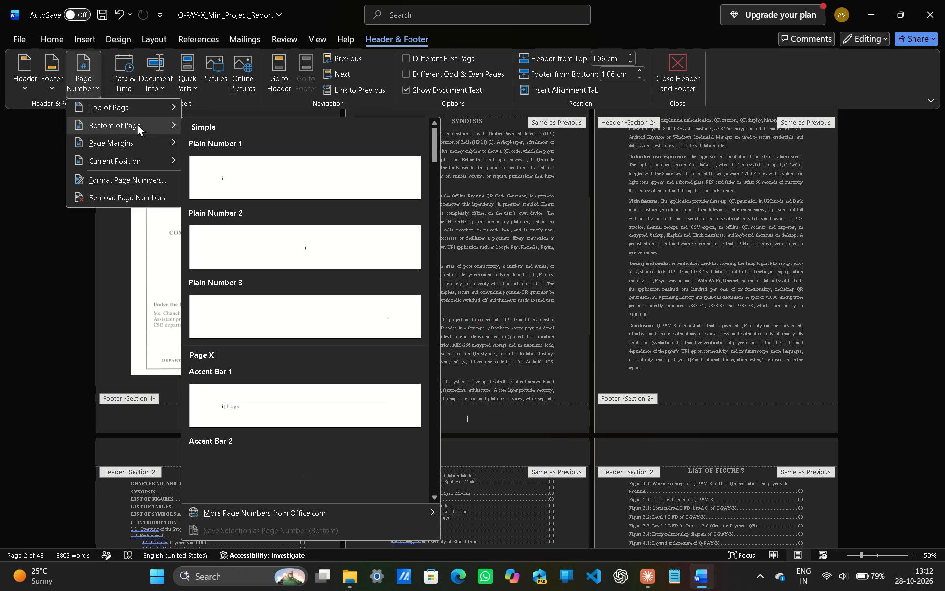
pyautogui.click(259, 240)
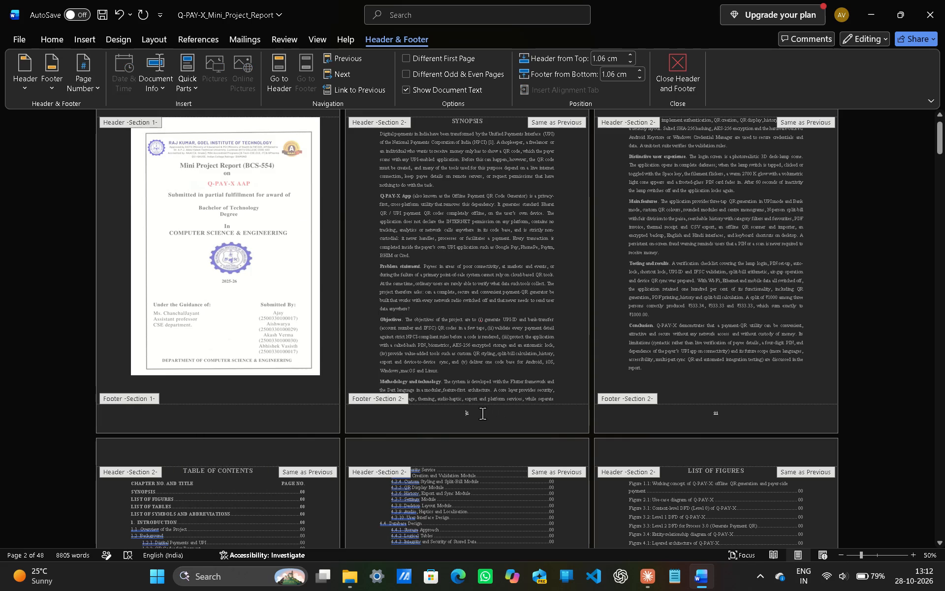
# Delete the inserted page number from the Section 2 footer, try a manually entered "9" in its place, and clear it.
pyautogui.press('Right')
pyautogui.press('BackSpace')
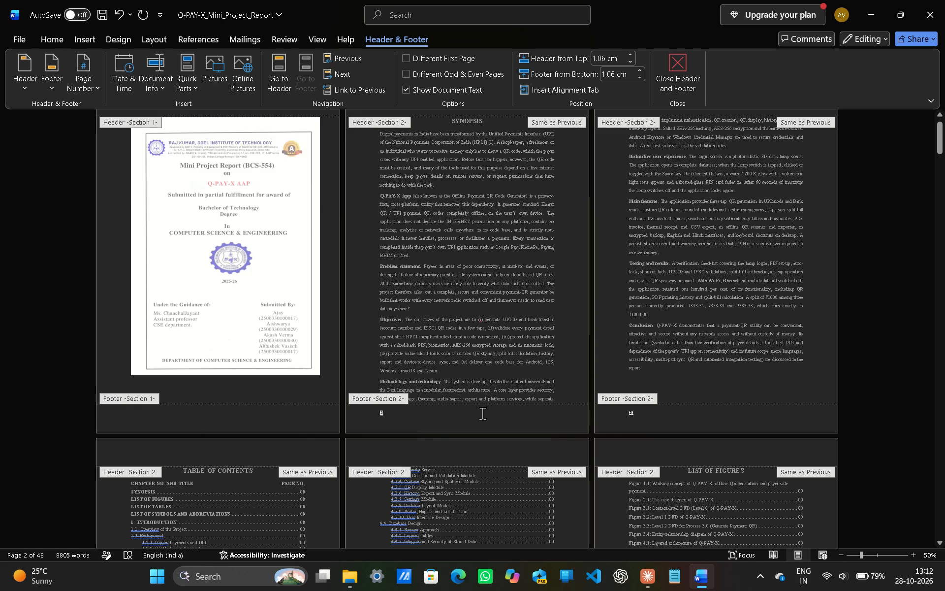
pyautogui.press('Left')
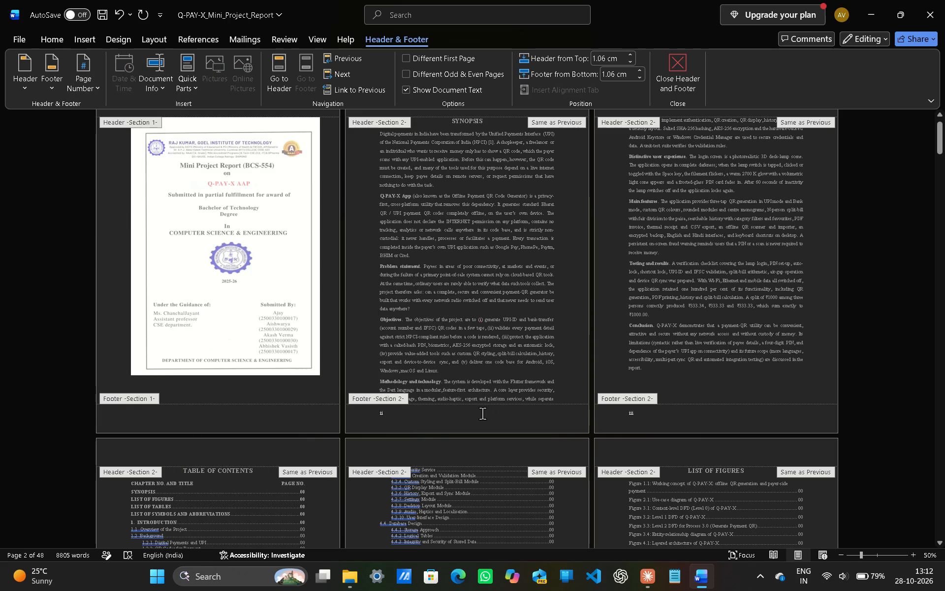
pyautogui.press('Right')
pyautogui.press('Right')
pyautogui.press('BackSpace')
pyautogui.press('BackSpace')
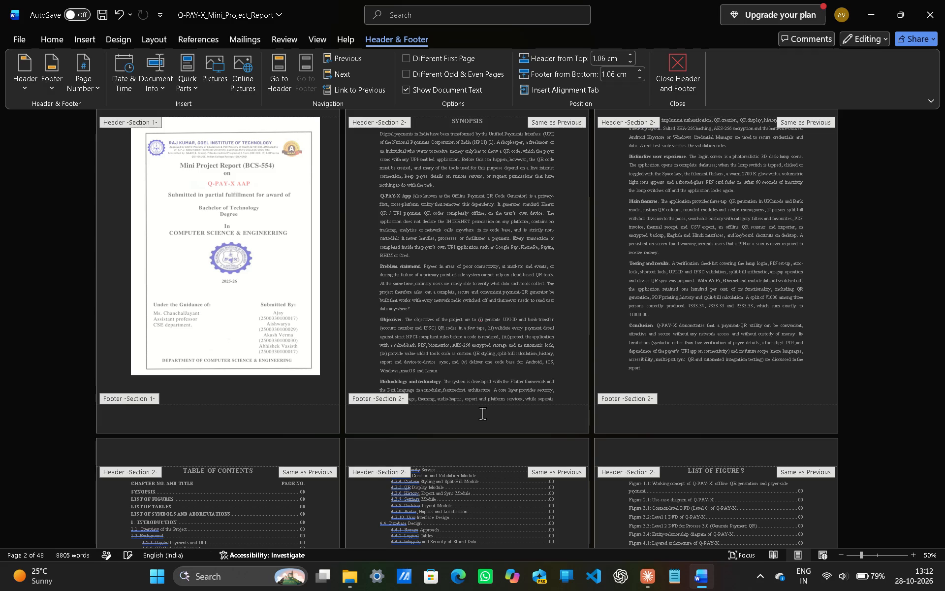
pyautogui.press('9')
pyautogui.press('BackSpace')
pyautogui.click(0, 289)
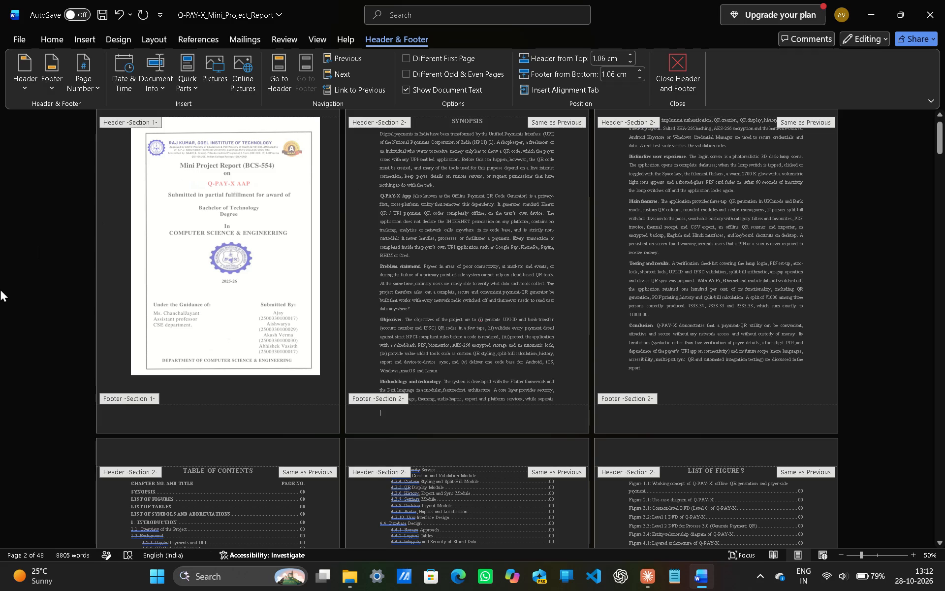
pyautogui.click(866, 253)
# Undo all the footer numbering edits back to the saved version of the report and close the footer.
pyautogui.doubleClick(123, 15)
pyautogui.tripleClick(123, 15)
pyautogui.click(123, 15)
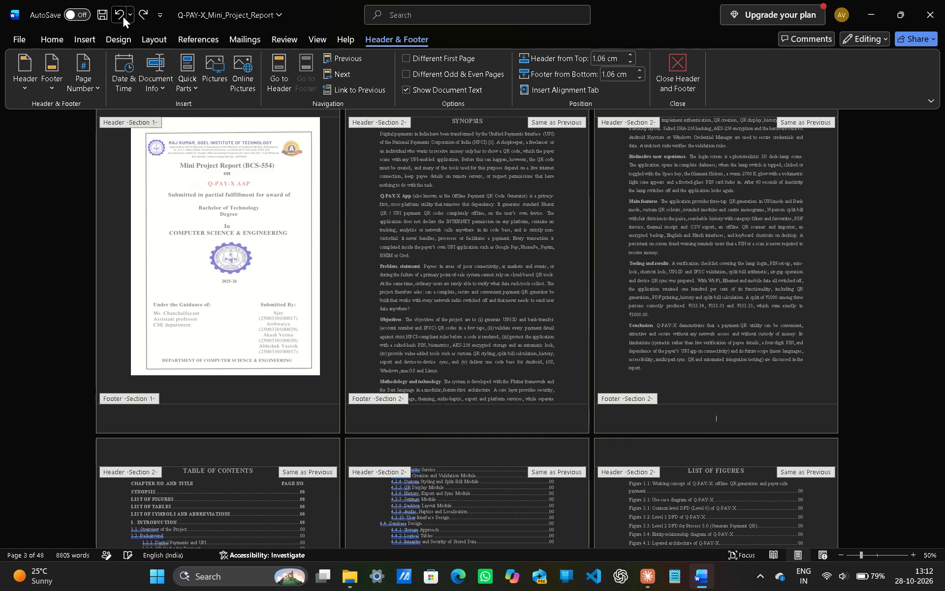
pyautogui.doubleClick(123, 15)
pyautogui.click(123, 15)
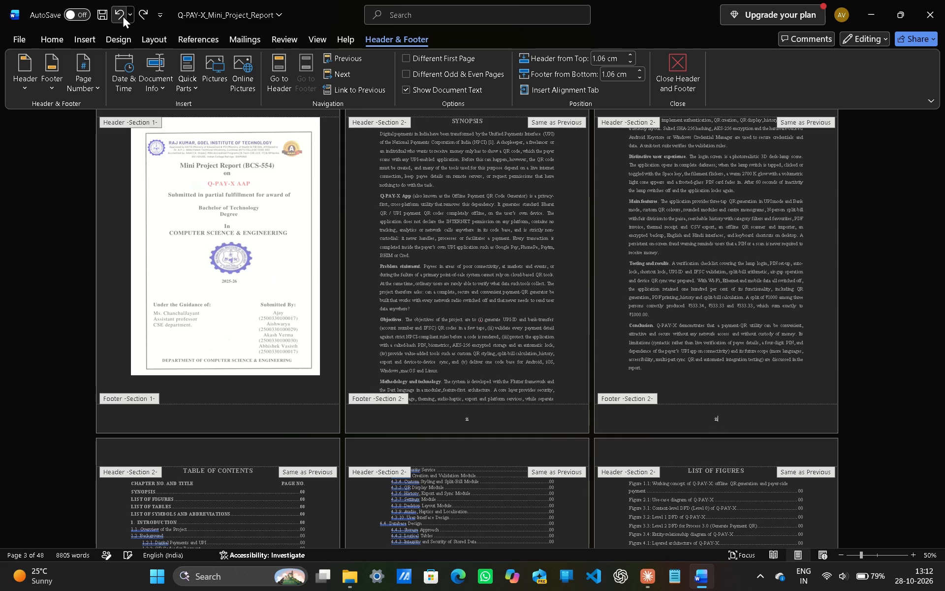
pyautogui.click(123, 15)
pyautogui.click(123, 15)
pyautogui.click(123, 15)
pyautogui.click(875, 215)
pyautogui.doubleClick(875, 215)
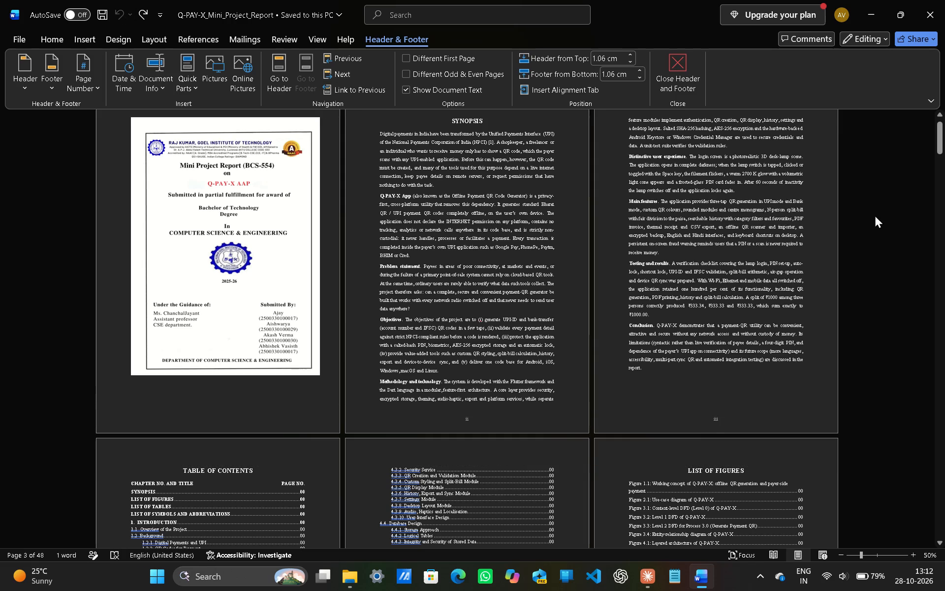
pyautogui.click(875, 215)
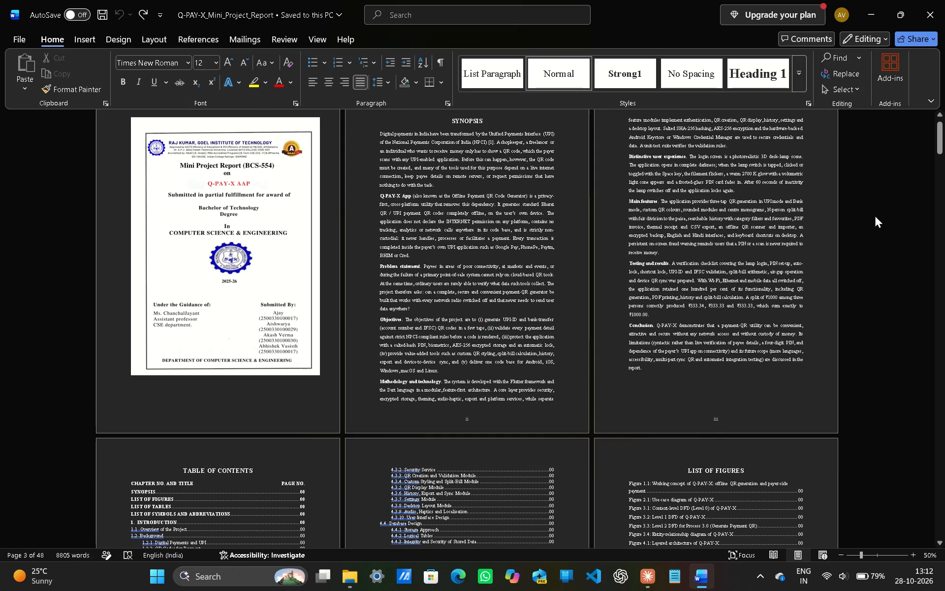
# Open the Section 2 footer on the first Synopsis page and look through its header and the Section 1 footer.
pyautogui.click(468, 418)
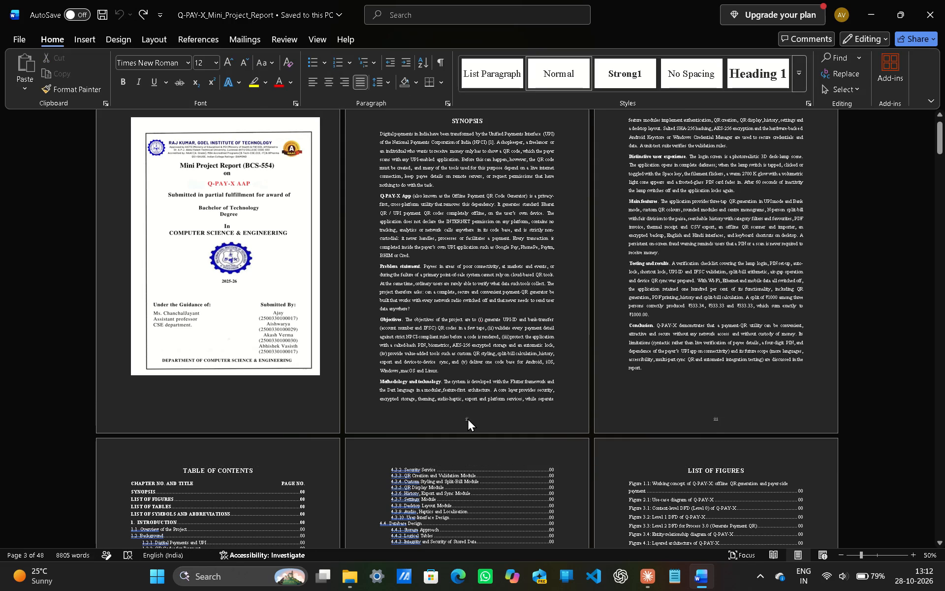
pyautogui.doubleClick(468, 418)
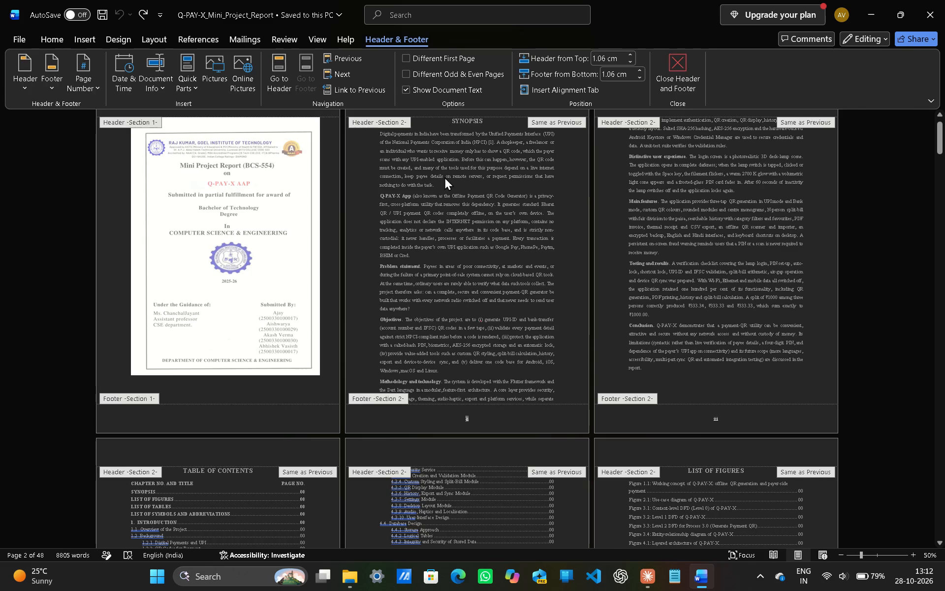
pyautogui.click(533, 245)
pyautogui.click(278, 83)
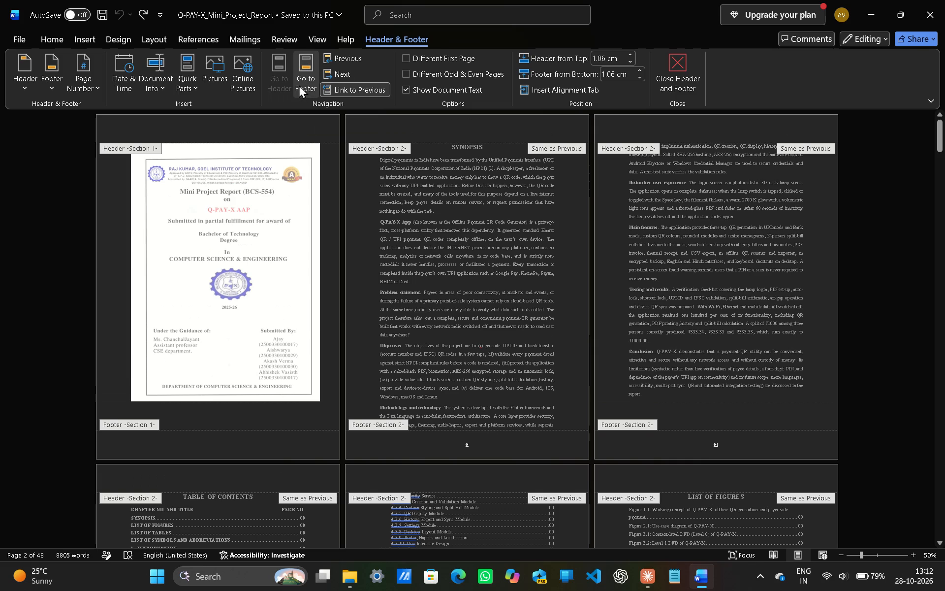
pyautogui.click(299, 85)
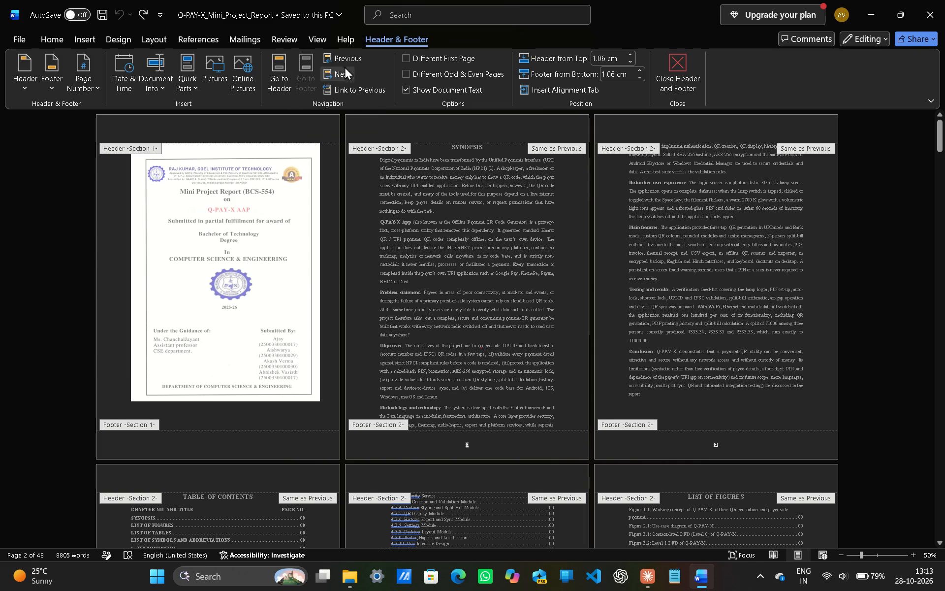
pyautogui.click(347, 55)
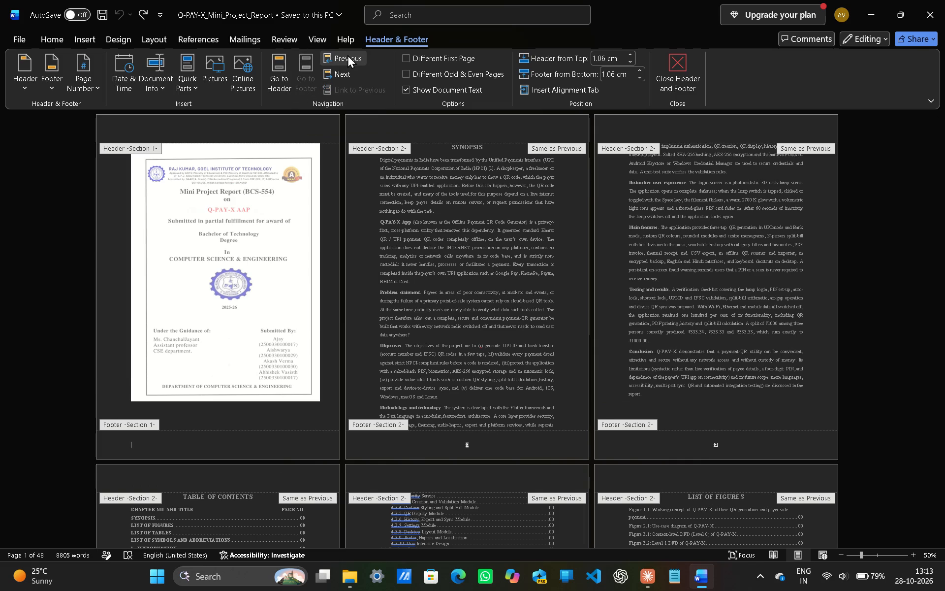
pyautogui.click(346, 79)
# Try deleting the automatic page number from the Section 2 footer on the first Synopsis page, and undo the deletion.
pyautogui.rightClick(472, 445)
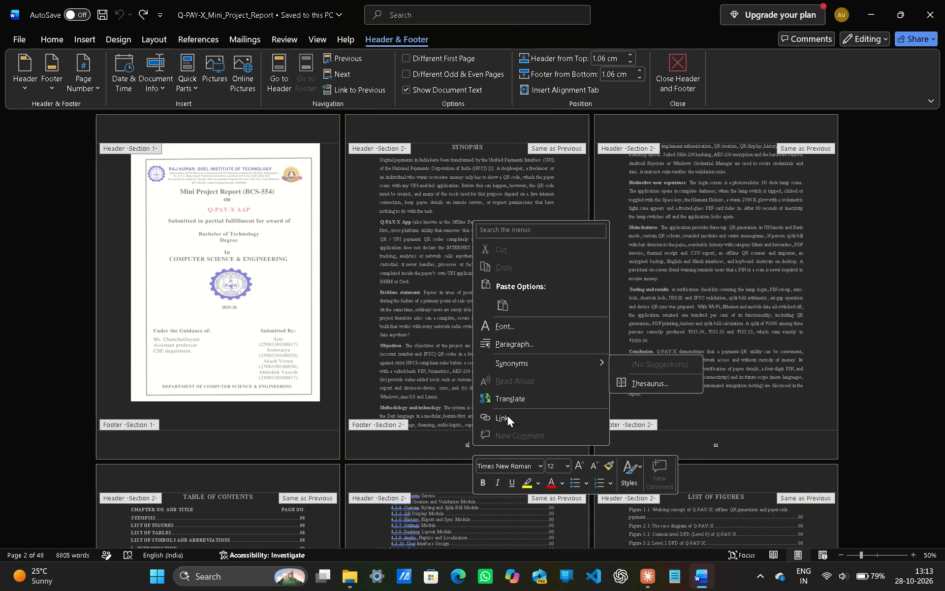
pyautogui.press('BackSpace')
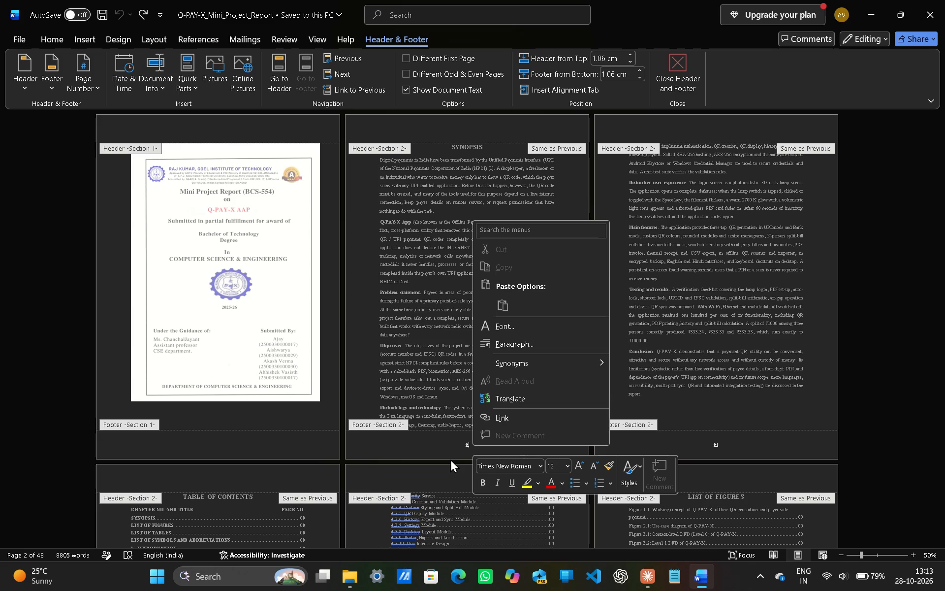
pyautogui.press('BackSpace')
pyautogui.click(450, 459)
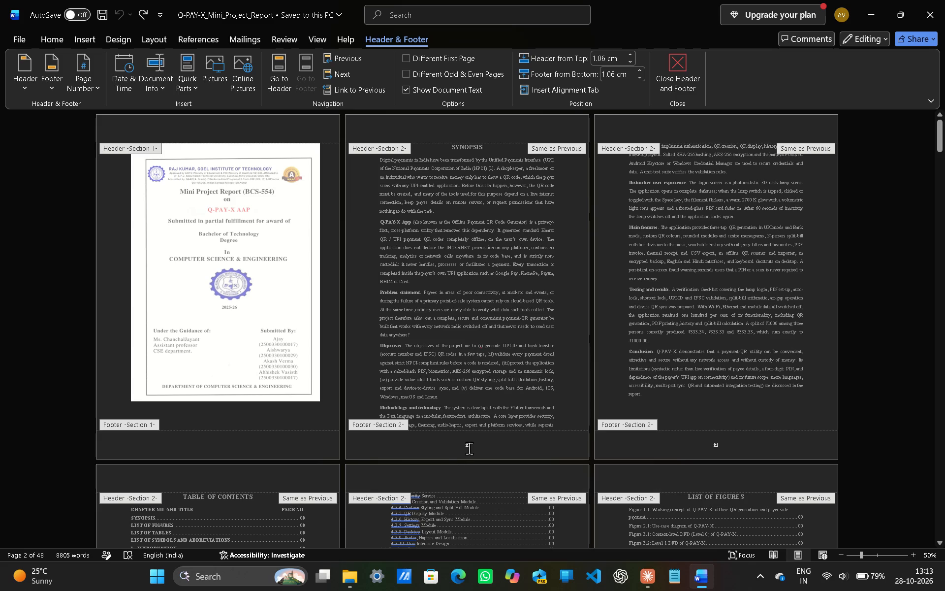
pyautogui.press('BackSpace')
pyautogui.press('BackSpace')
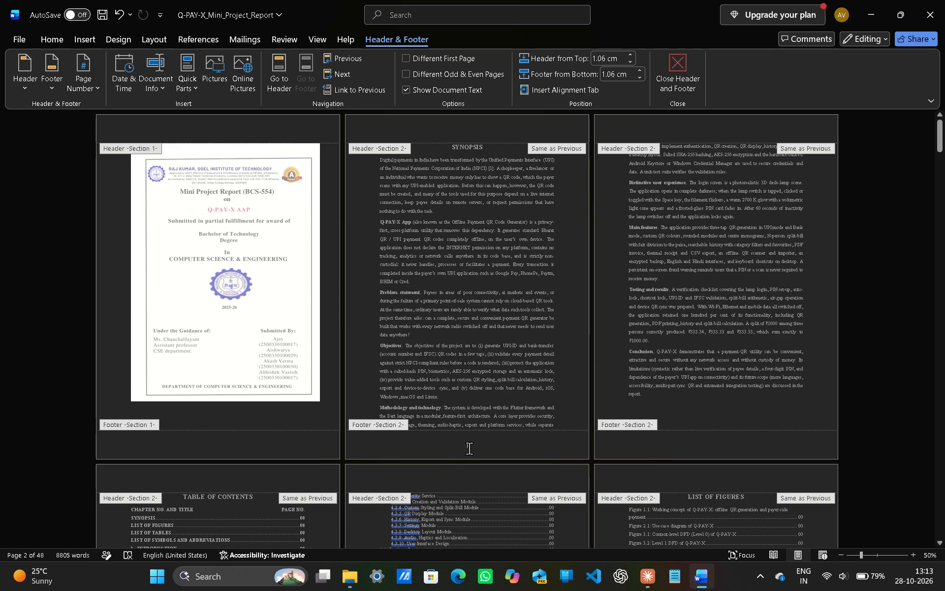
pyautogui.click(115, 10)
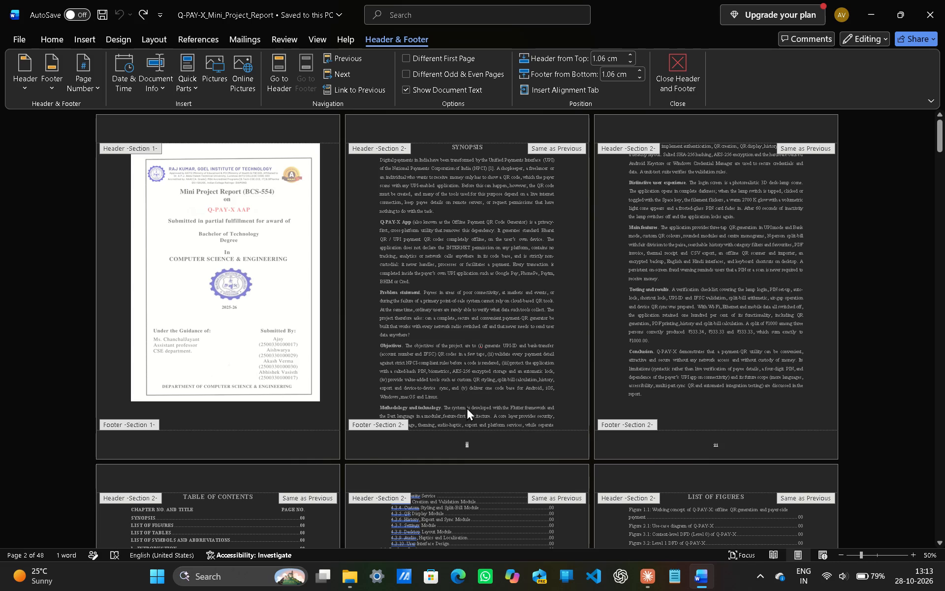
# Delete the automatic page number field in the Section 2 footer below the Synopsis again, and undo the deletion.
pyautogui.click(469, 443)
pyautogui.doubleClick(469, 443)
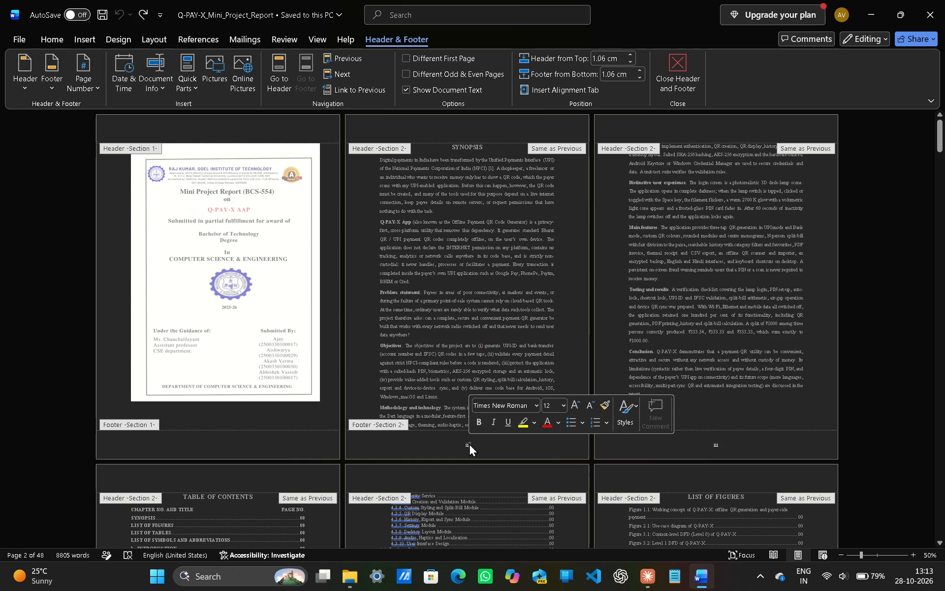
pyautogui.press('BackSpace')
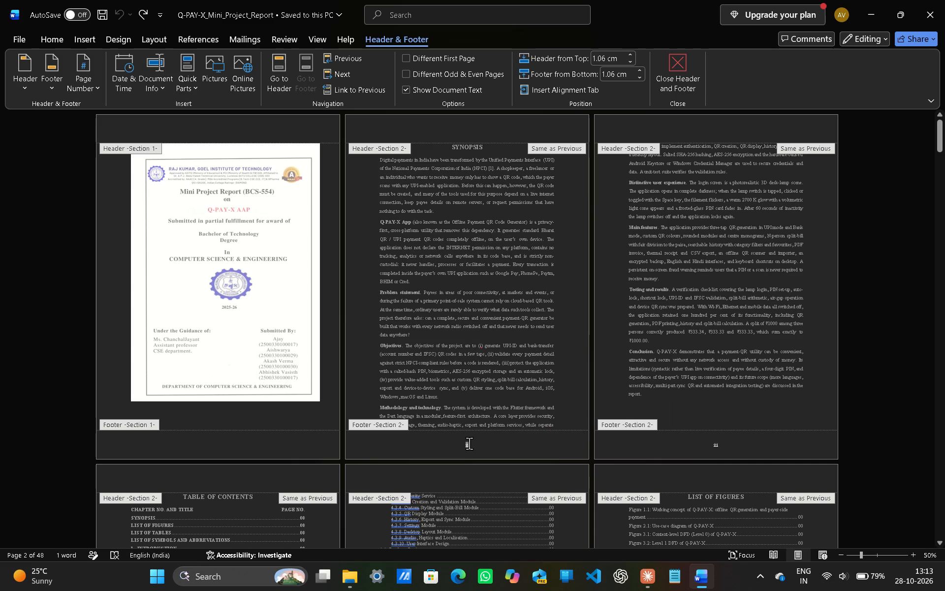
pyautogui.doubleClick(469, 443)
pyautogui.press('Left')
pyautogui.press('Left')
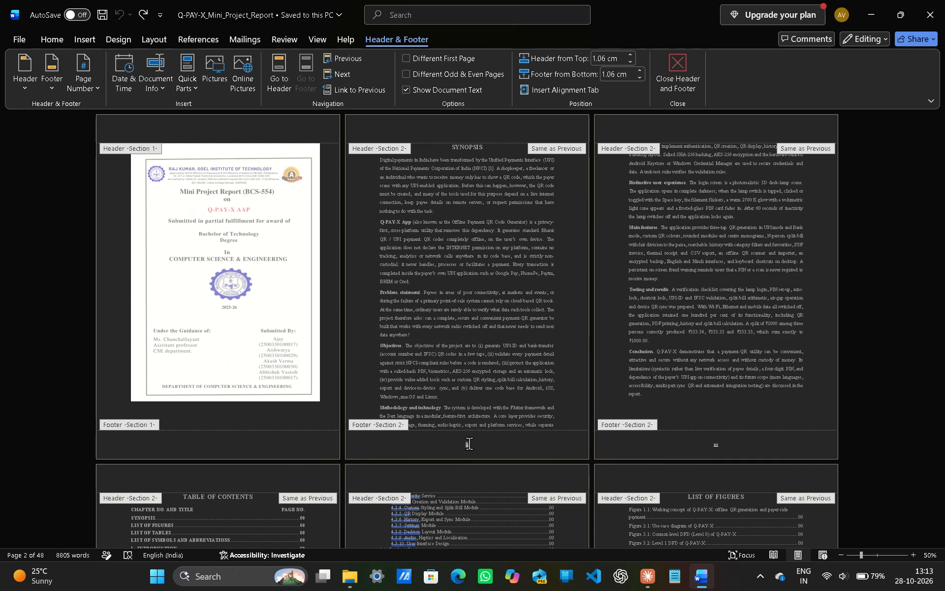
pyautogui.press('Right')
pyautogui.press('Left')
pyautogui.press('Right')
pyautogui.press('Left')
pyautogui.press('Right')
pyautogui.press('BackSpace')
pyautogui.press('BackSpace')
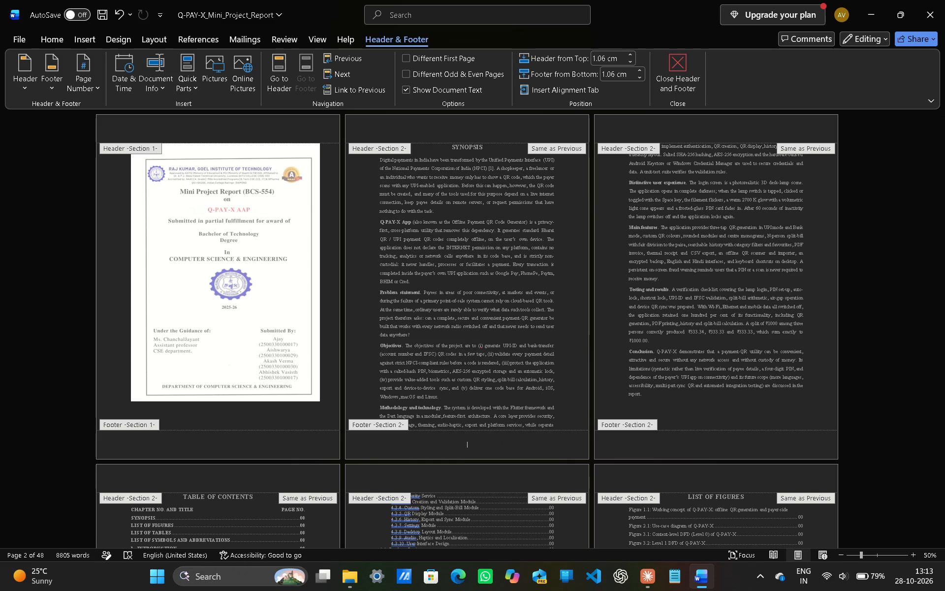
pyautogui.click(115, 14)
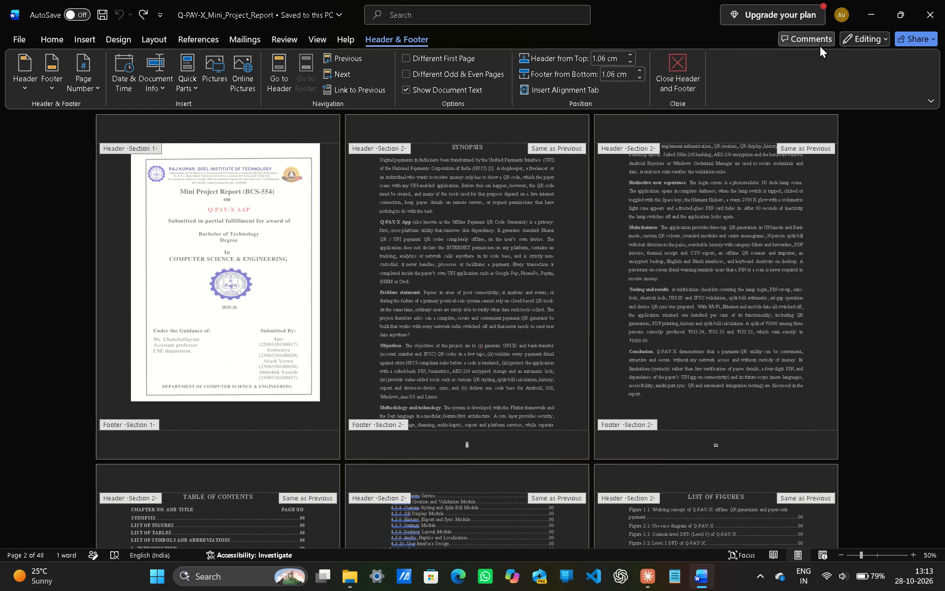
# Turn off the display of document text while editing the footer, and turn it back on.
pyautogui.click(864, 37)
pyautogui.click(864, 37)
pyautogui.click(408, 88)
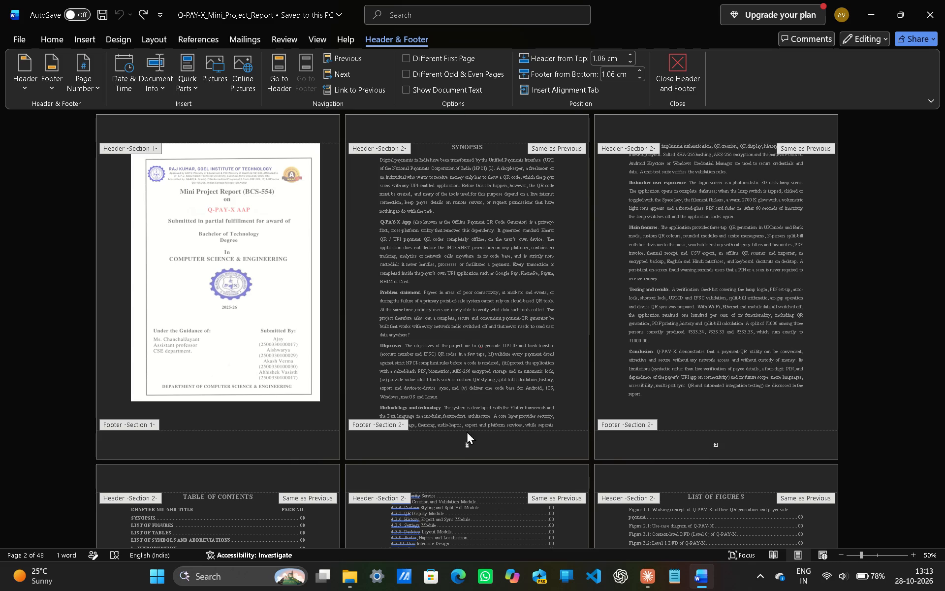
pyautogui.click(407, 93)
# Remove the existing footer with its roman page number from Section 2.
pyautogui.click(53, 86)
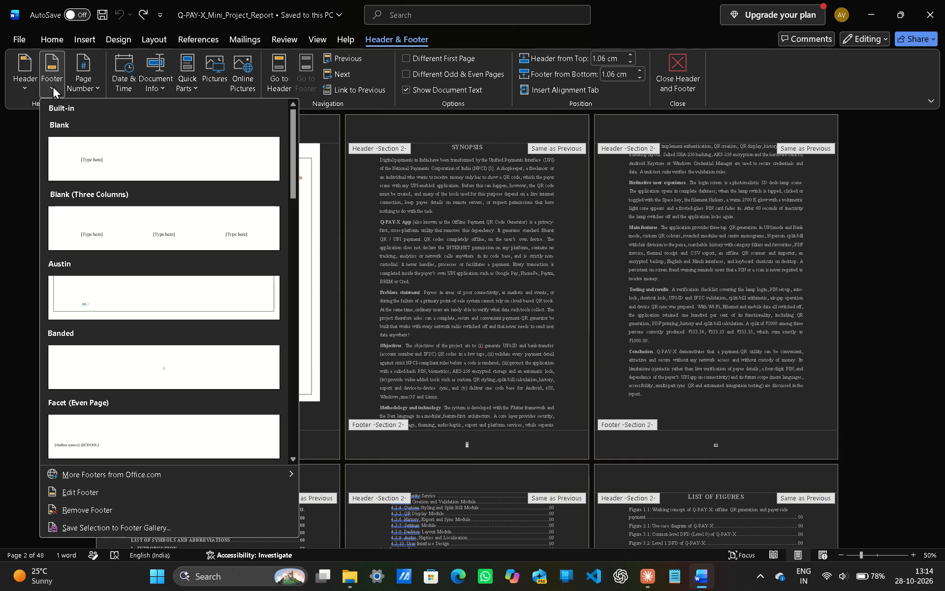
pyautogui.click(127, 511)
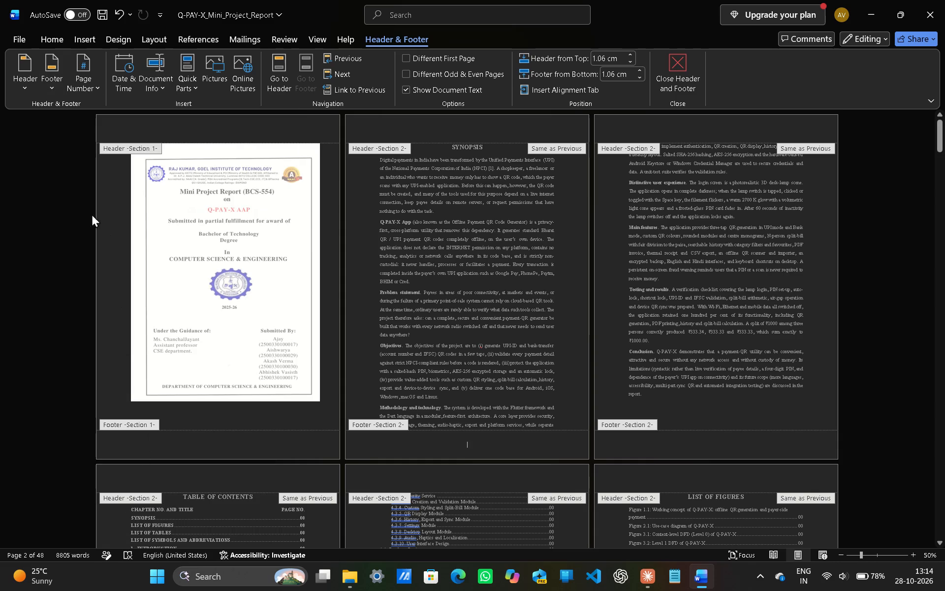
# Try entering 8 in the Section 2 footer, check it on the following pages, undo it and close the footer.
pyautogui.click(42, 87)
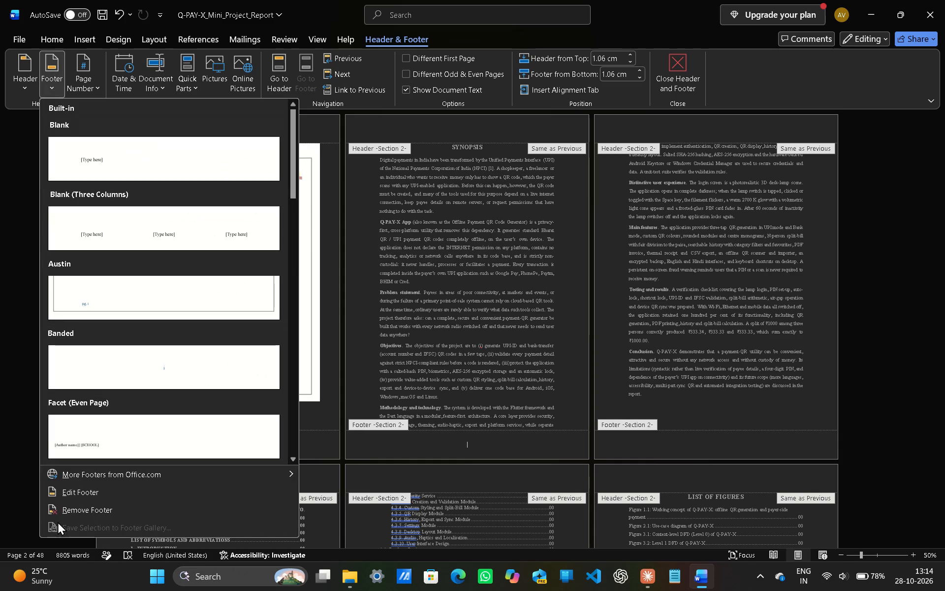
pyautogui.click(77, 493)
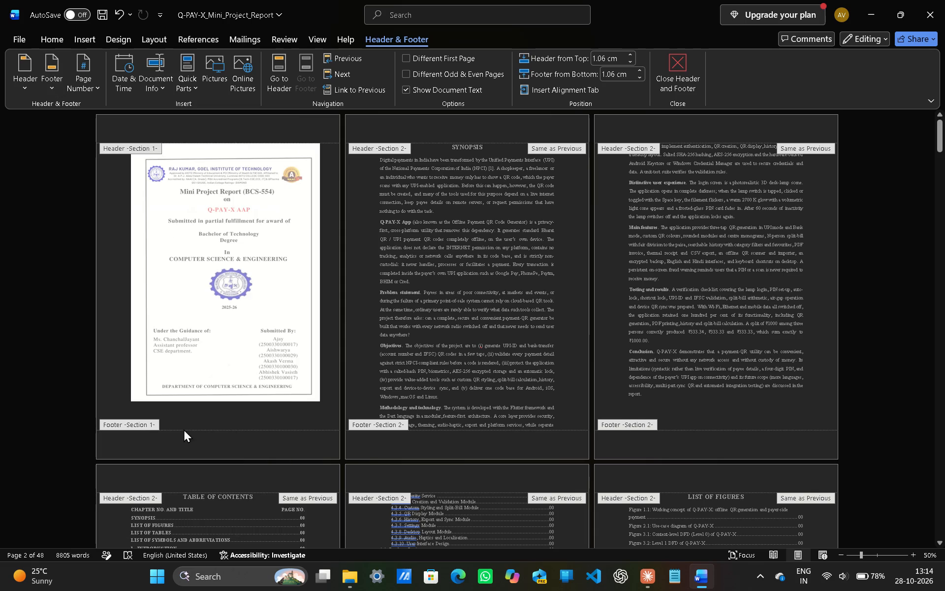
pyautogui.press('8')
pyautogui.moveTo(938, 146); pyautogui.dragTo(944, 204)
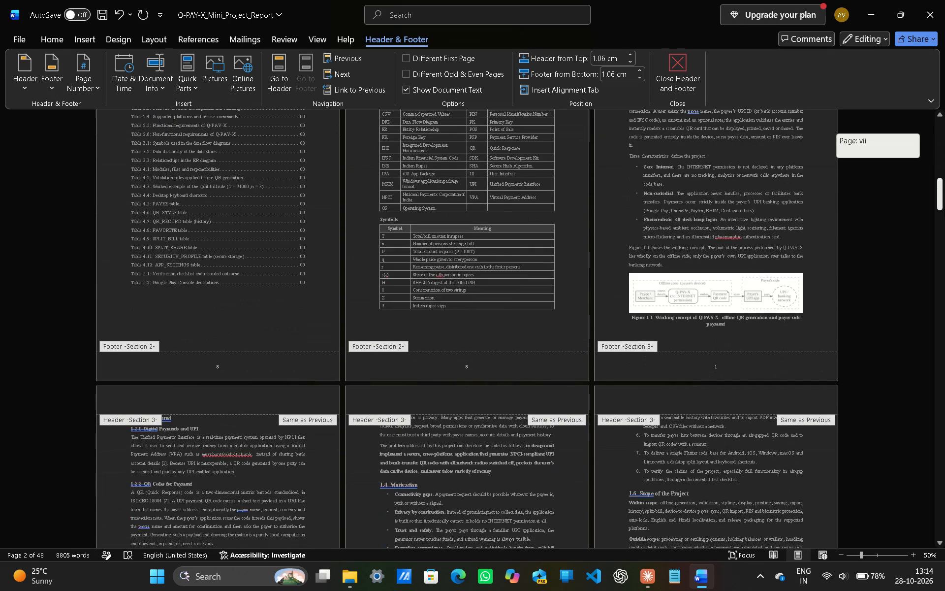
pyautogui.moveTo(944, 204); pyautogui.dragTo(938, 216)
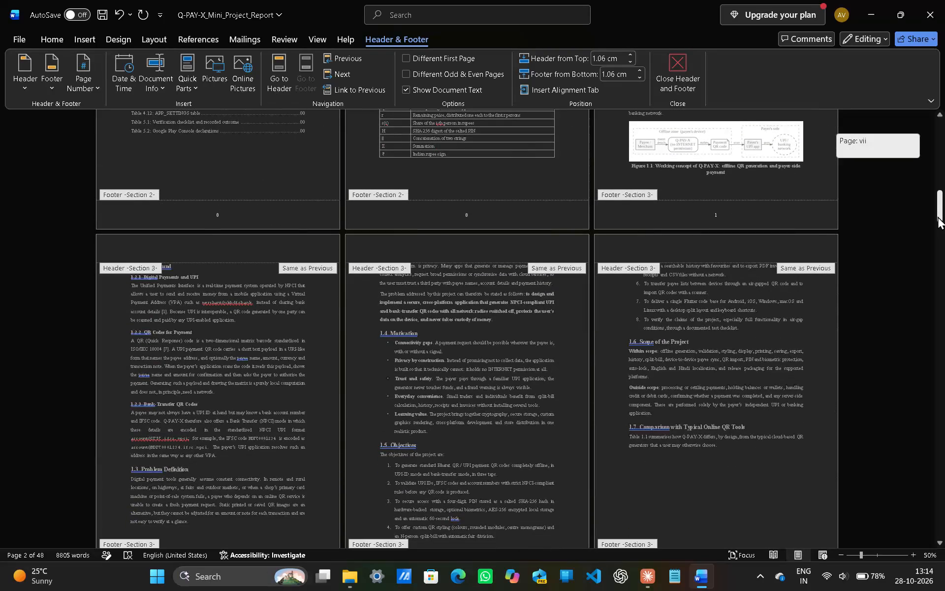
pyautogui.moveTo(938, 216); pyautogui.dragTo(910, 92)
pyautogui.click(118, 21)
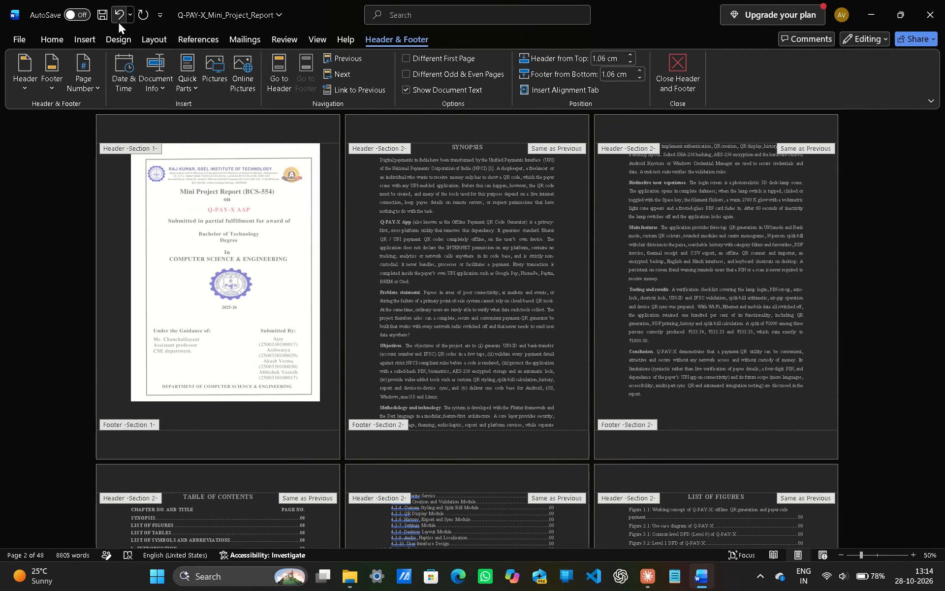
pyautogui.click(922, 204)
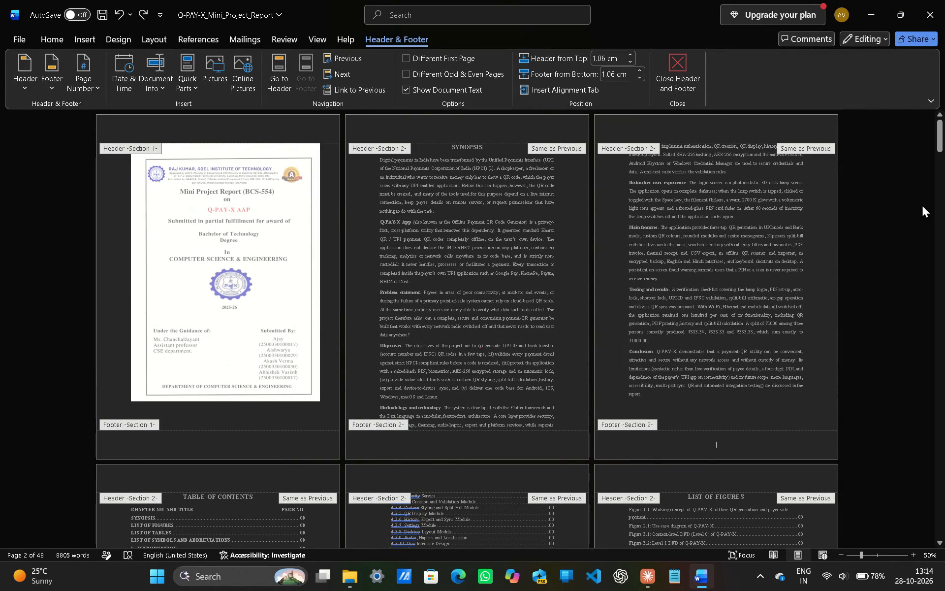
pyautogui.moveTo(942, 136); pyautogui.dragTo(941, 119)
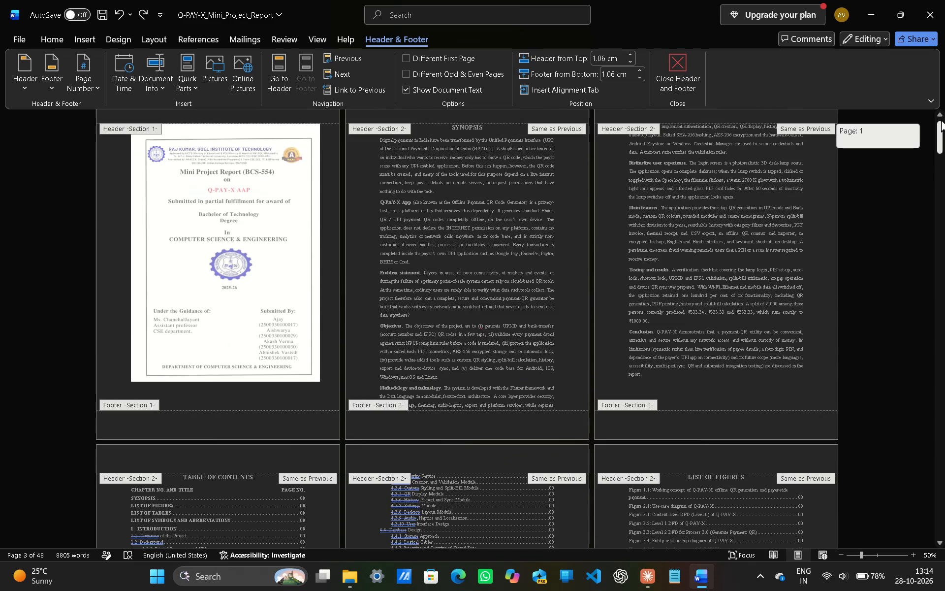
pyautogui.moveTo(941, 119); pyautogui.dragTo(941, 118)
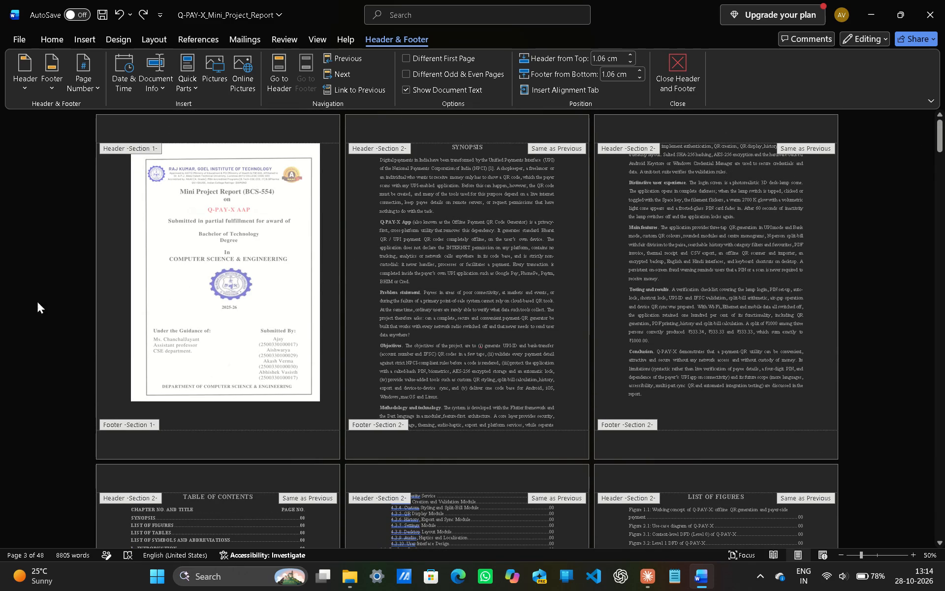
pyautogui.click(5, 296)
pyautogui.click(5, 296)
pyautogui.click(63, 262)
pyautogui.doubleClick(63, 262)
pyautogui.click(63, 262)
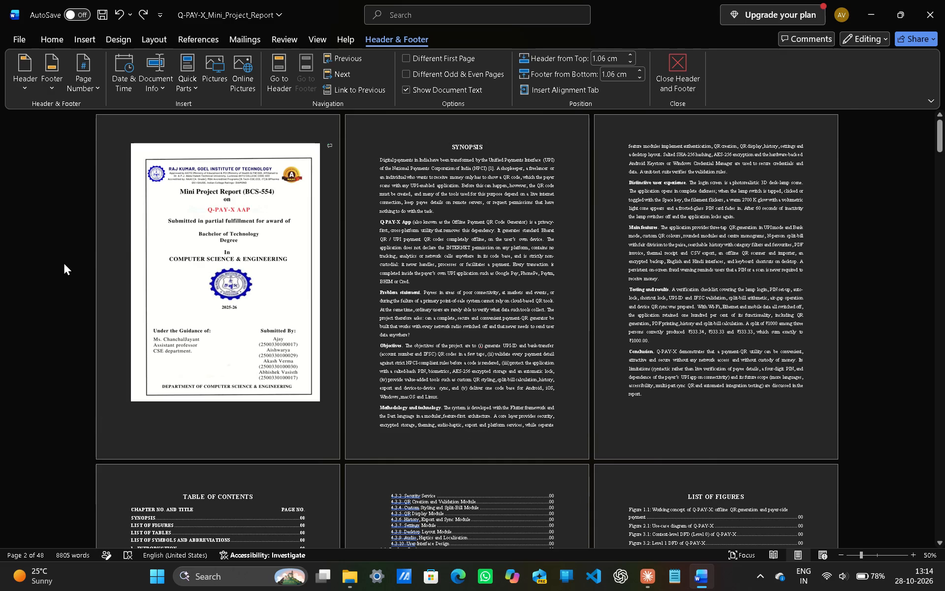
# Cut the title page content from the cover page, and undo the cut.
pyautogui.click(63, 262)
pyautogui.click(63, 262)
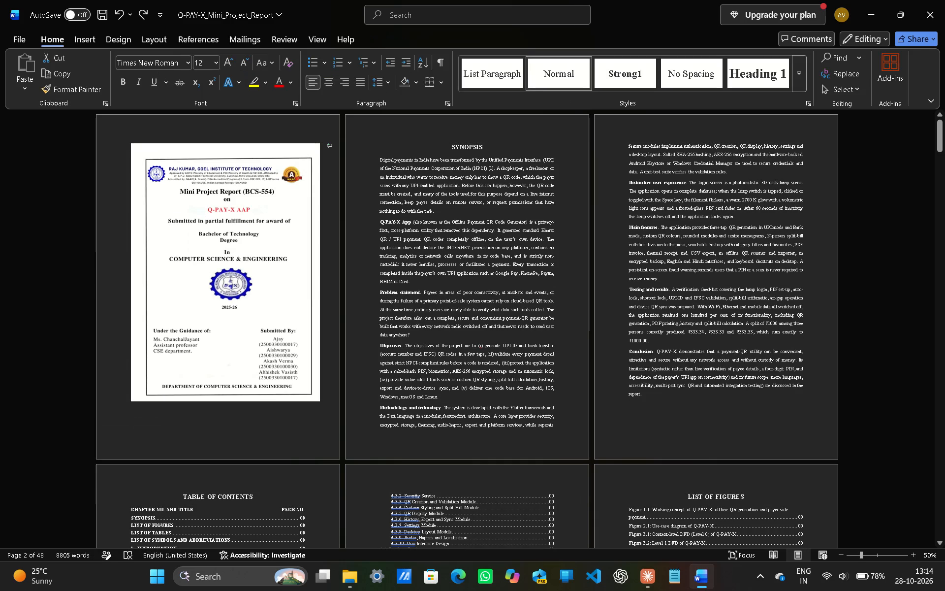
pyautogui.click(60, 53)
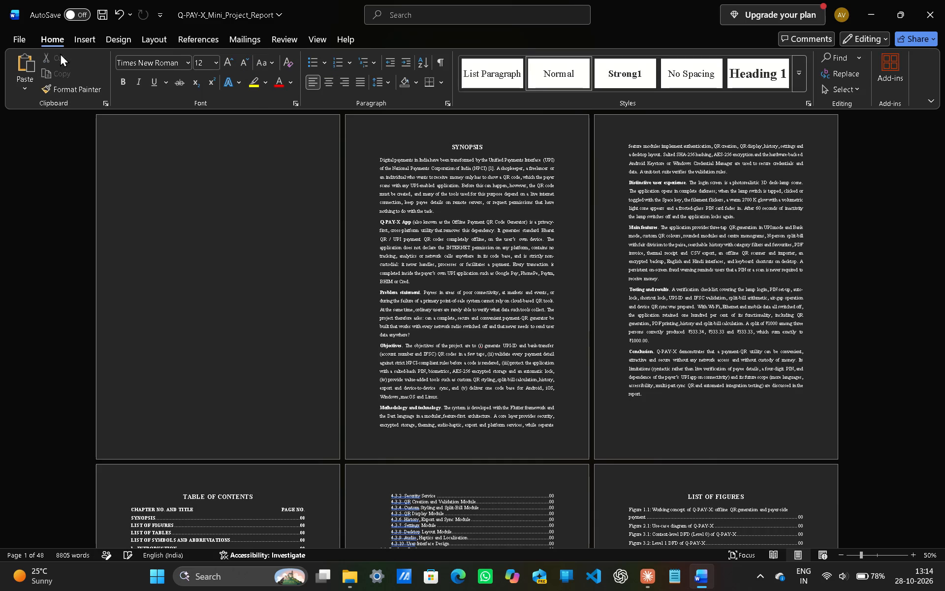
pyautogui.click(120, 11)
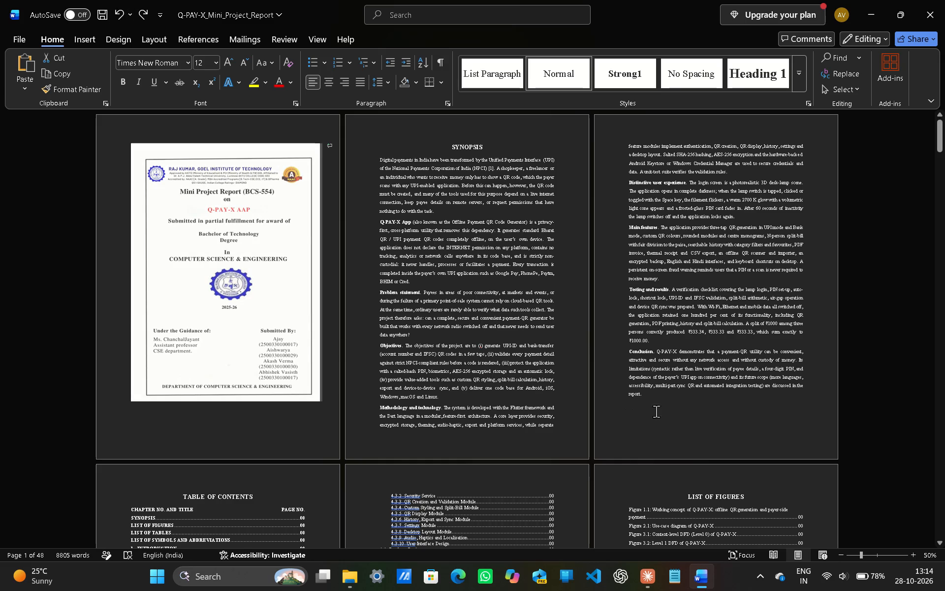
# Reopen the Section 2 footer below the first Synopsis page for editing.
pyautogui.click(922, 383)
pyautogui.click(881, 353)
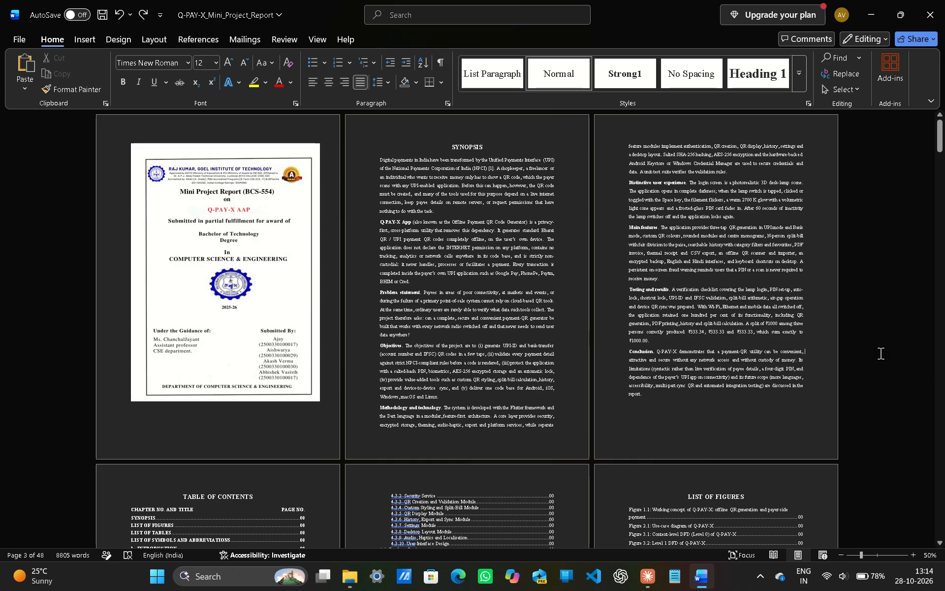
pyautogui.click(881, 353)
pyautogui.click(481, 441)
pyautogui.rightClick(481, 441)
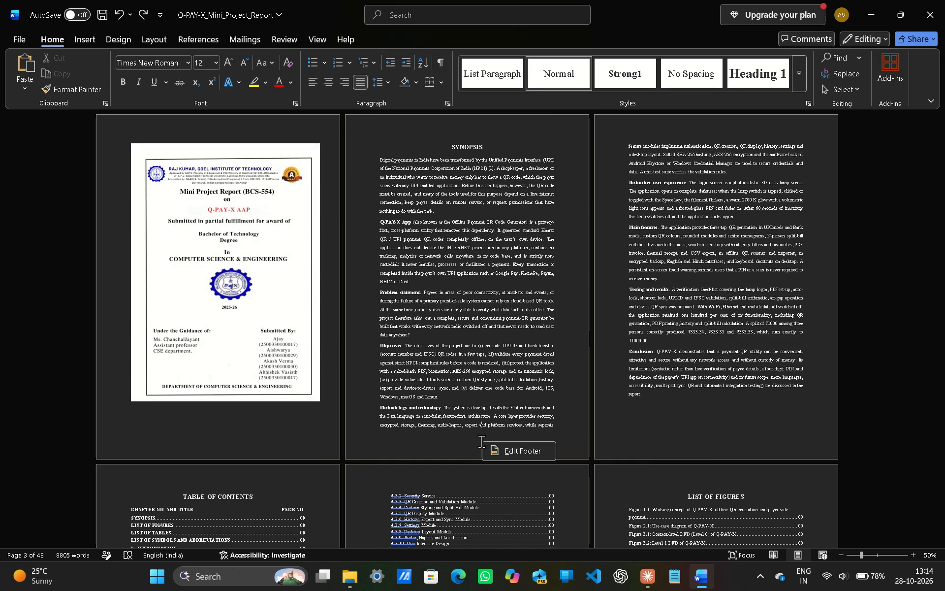
pyautogui.click(498, 446)
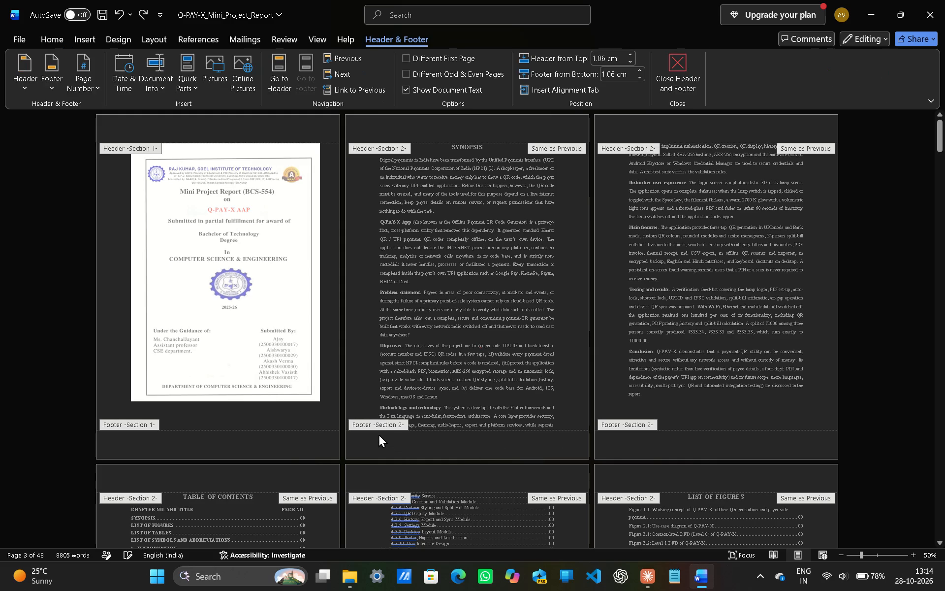
pyautogui.moveTo(378, 422); pyautogui.dragTo(385, 432)
pyautogui.click(556, 150)
pyautogui.click(556, 150)
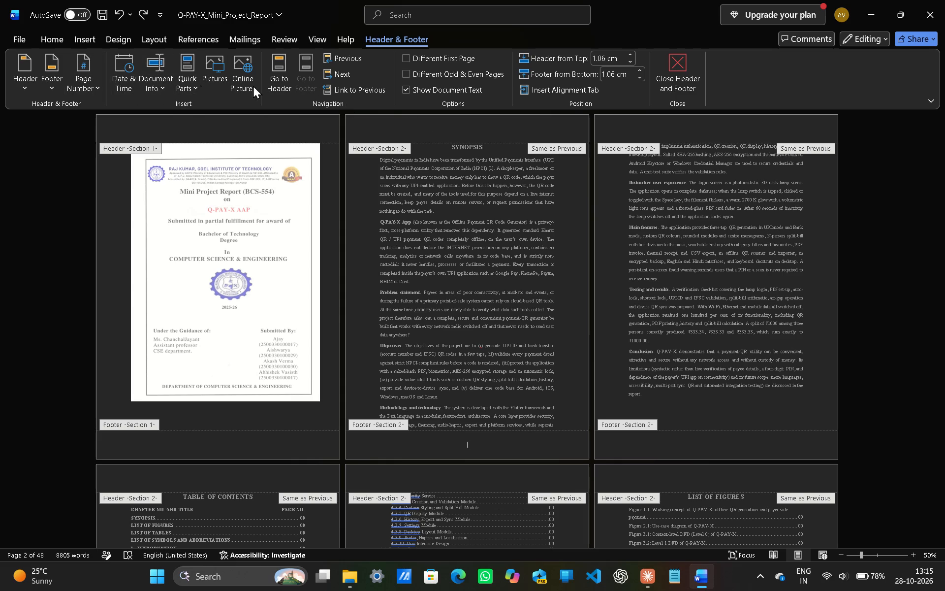
# Set the Section 2 footer's distance from the page bottom to 1.2 cm.
pyautogui.tripleClick(639, 74)
pyautogui.tripleClick(639, 74)
pyautogui.click(639, 74)
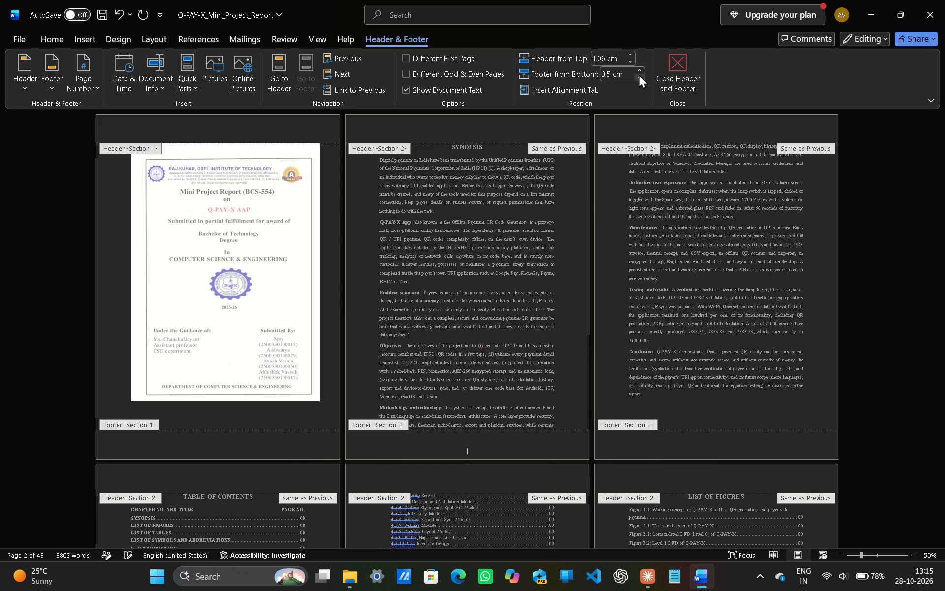
pyautogui.tripleClick(638, 67)
pyautogui.tripleClick(638, 67)
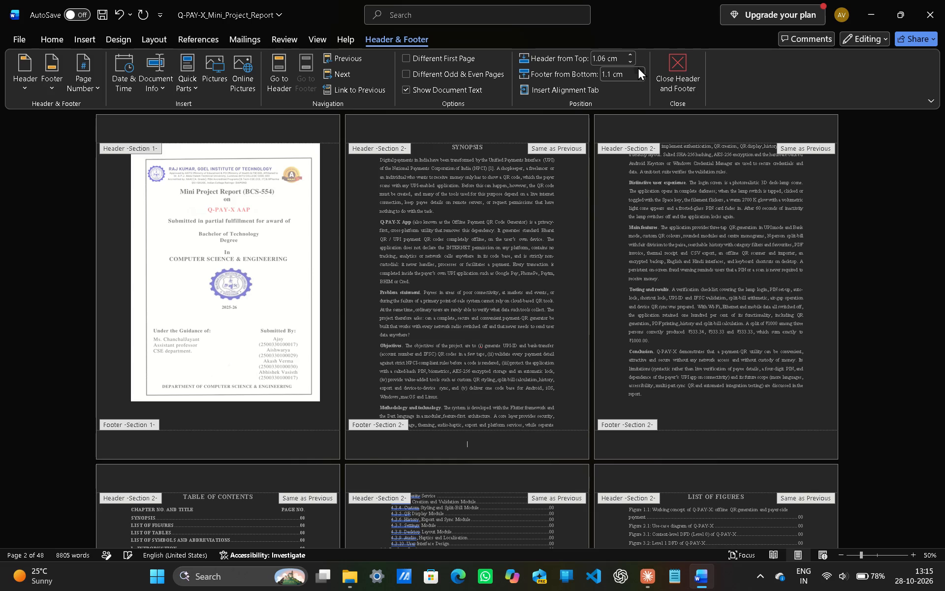
pyautogui.click(638, 67)
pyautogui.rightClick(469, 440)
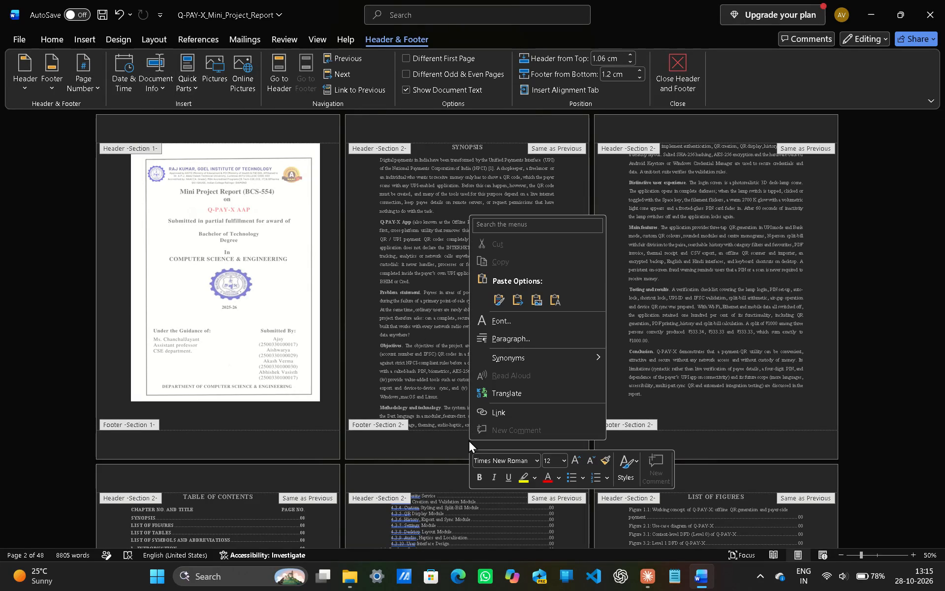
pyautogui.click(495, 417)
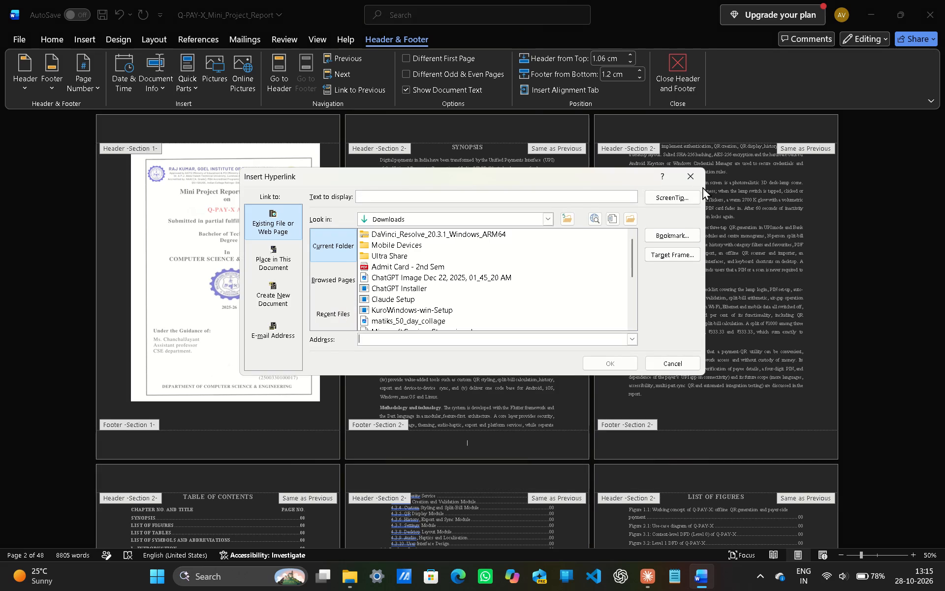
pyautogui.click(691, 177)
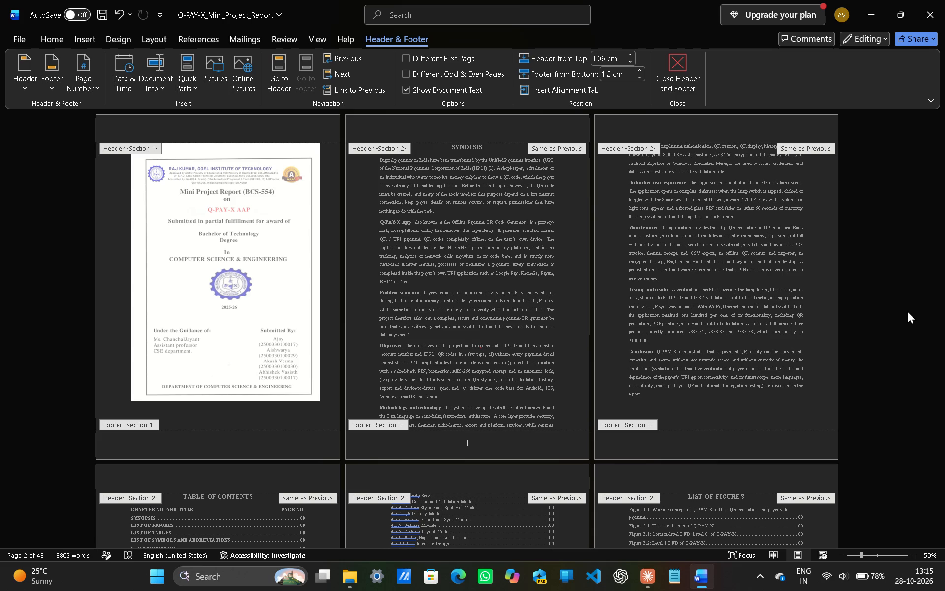
# Try to open the page and section break options from within the Section 2 footer, and close the footer.
pyautogui.click(154, 43)
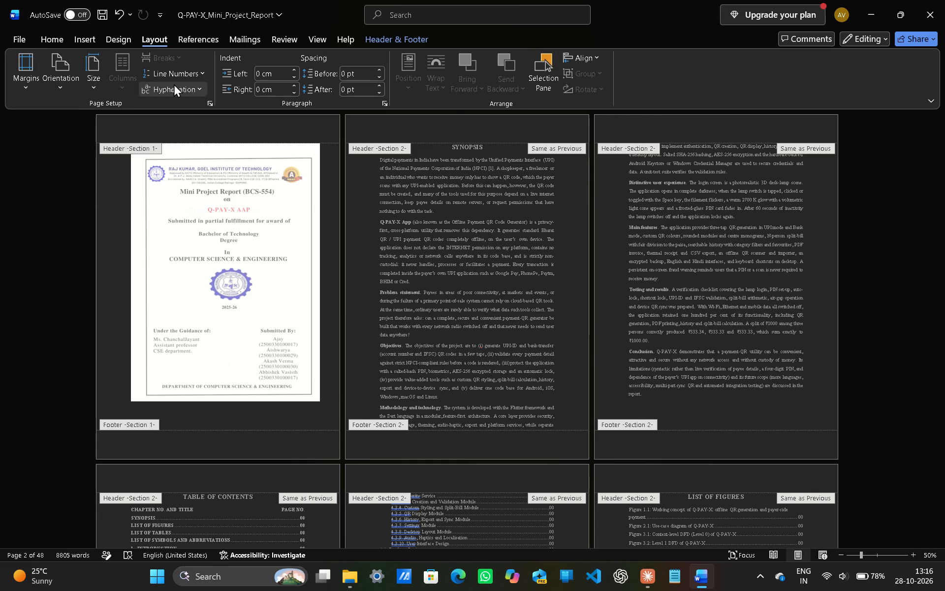
pyautogui.tripleClick(175, 60)
pyautogui.click(463, 436)
pyautogui.click(926, 325)
pyautogui.doubleClick(926, 325)
pyautogui.click(926, 325)
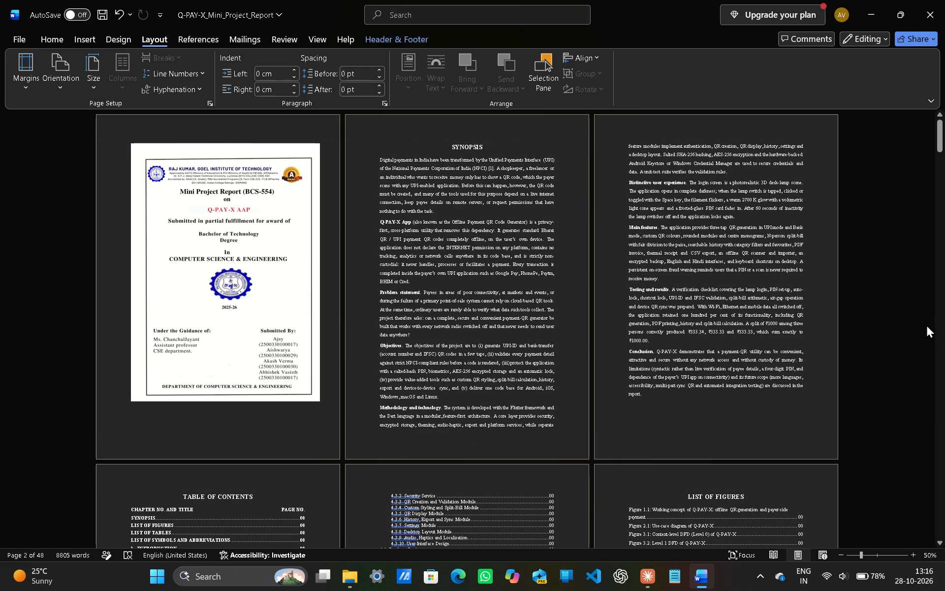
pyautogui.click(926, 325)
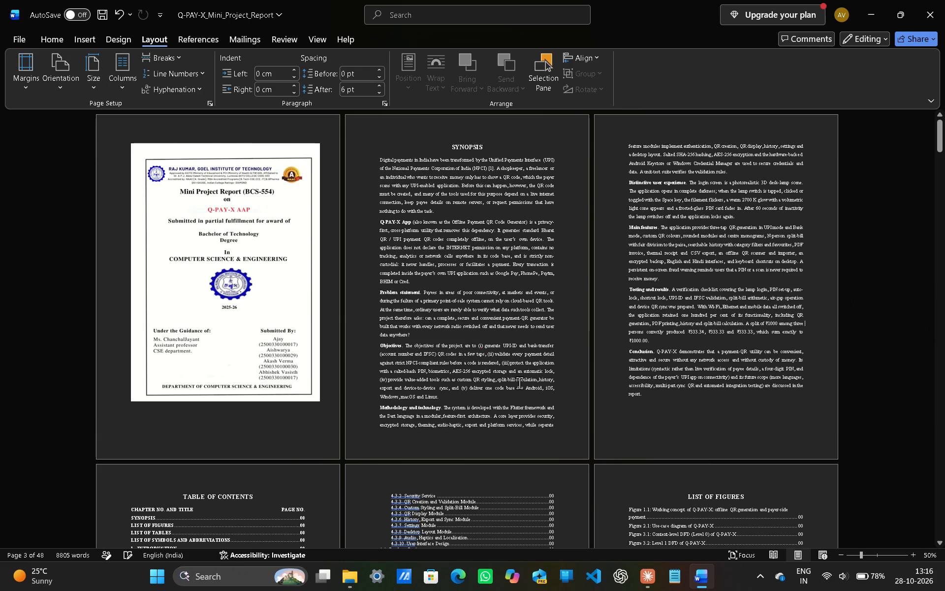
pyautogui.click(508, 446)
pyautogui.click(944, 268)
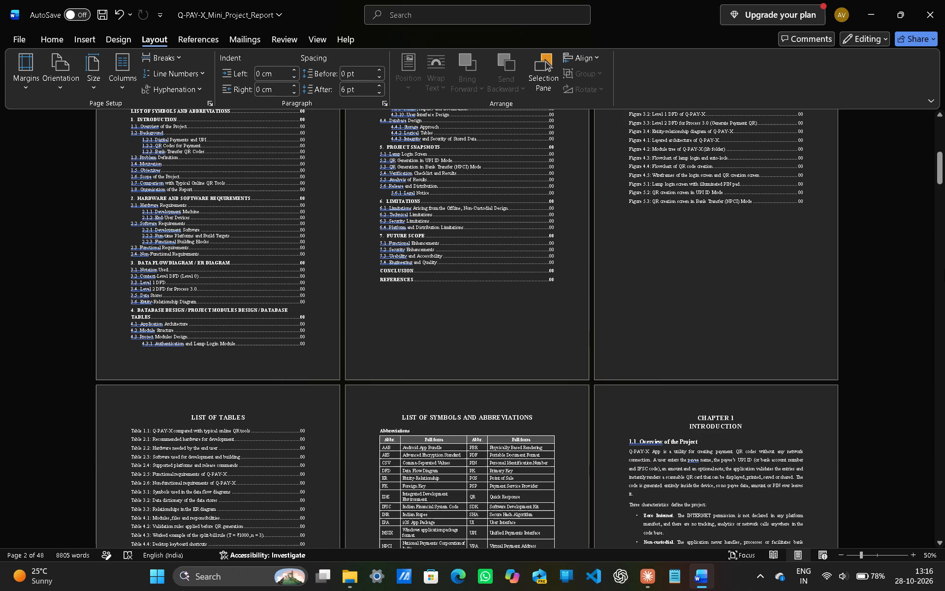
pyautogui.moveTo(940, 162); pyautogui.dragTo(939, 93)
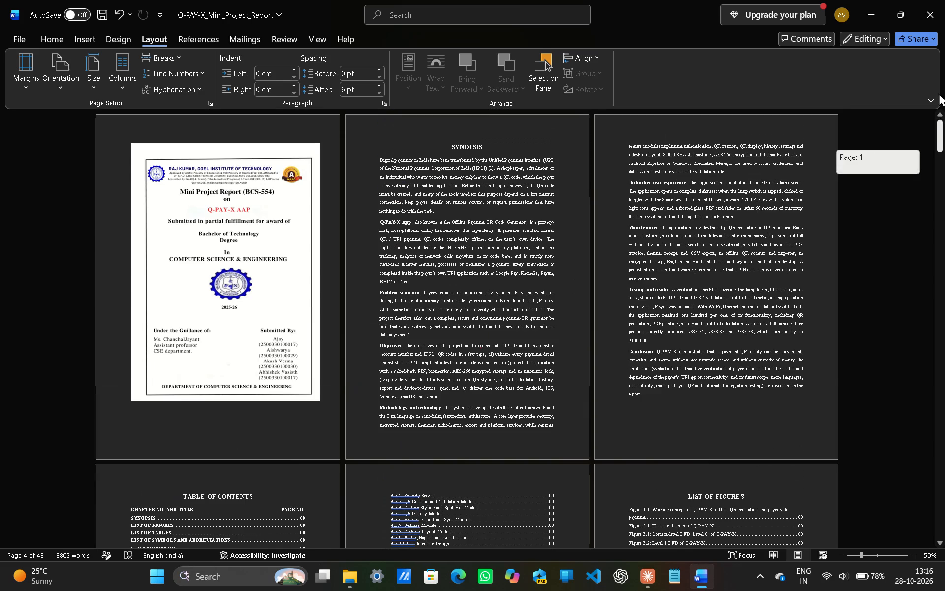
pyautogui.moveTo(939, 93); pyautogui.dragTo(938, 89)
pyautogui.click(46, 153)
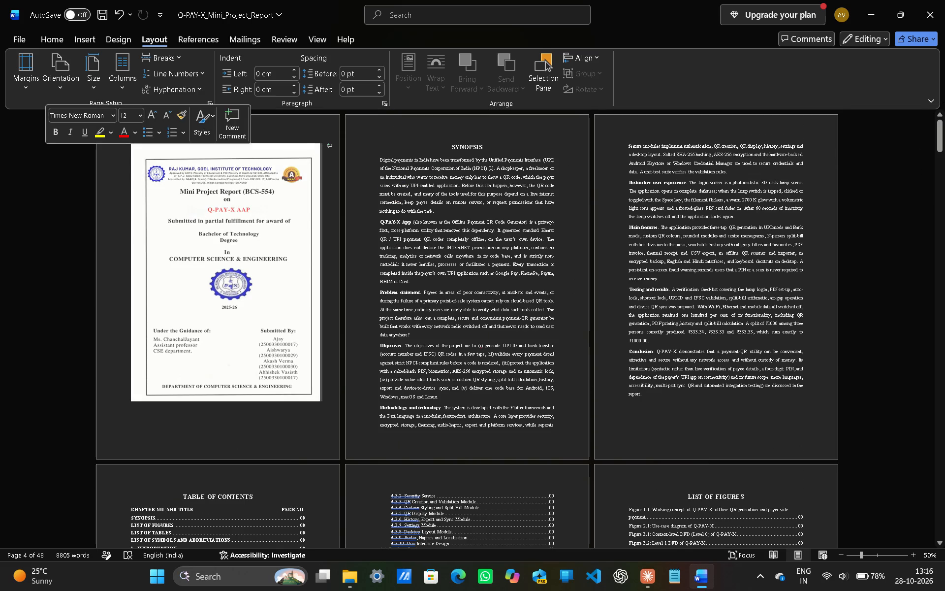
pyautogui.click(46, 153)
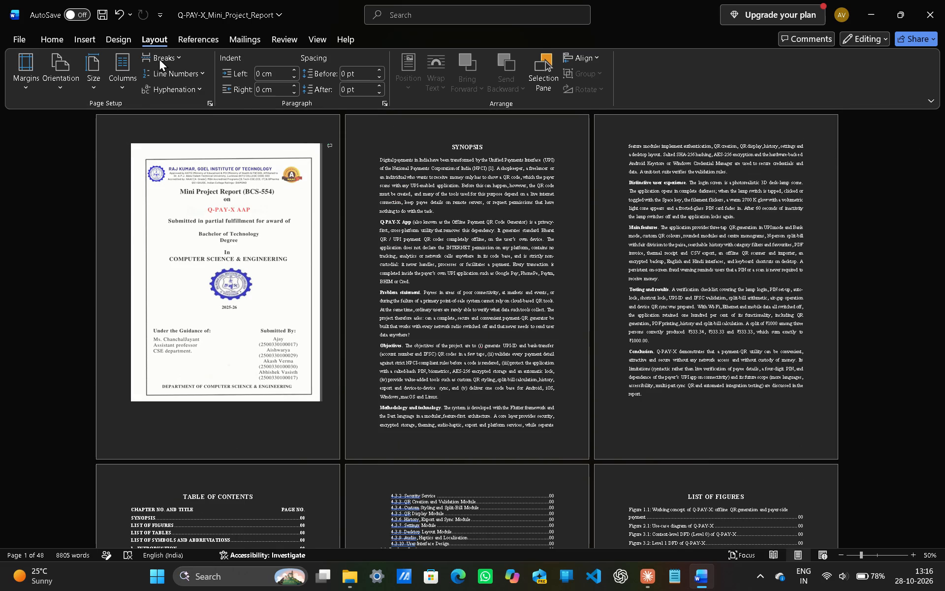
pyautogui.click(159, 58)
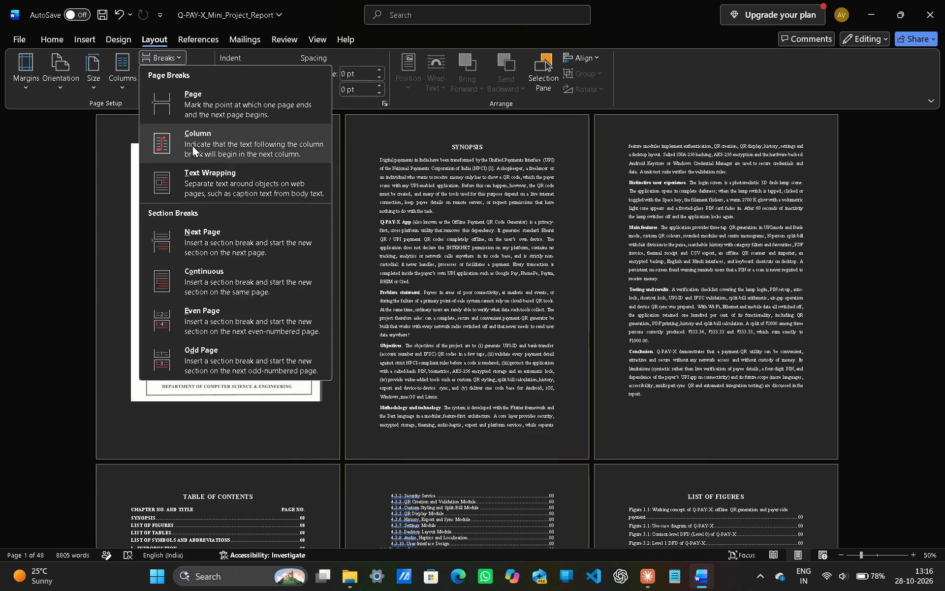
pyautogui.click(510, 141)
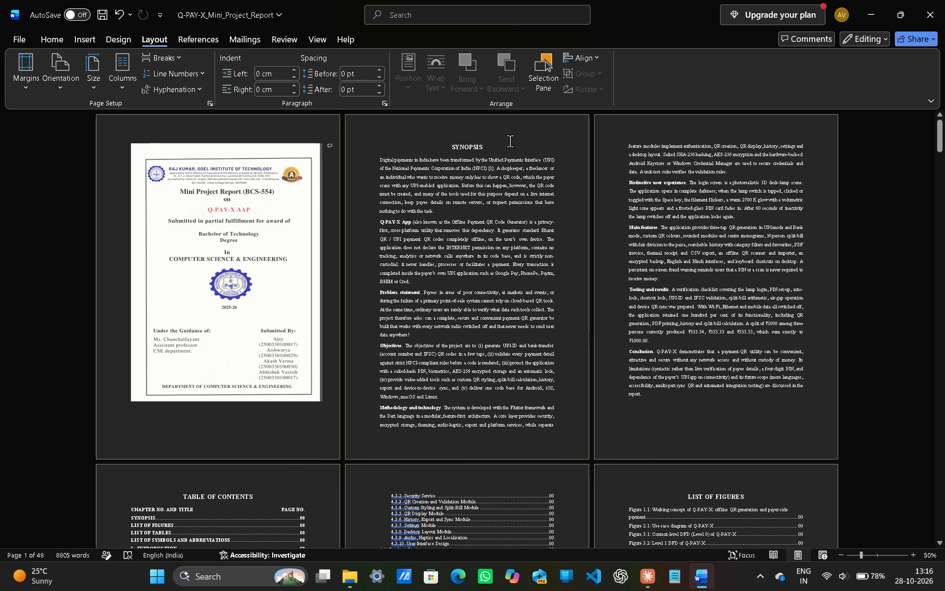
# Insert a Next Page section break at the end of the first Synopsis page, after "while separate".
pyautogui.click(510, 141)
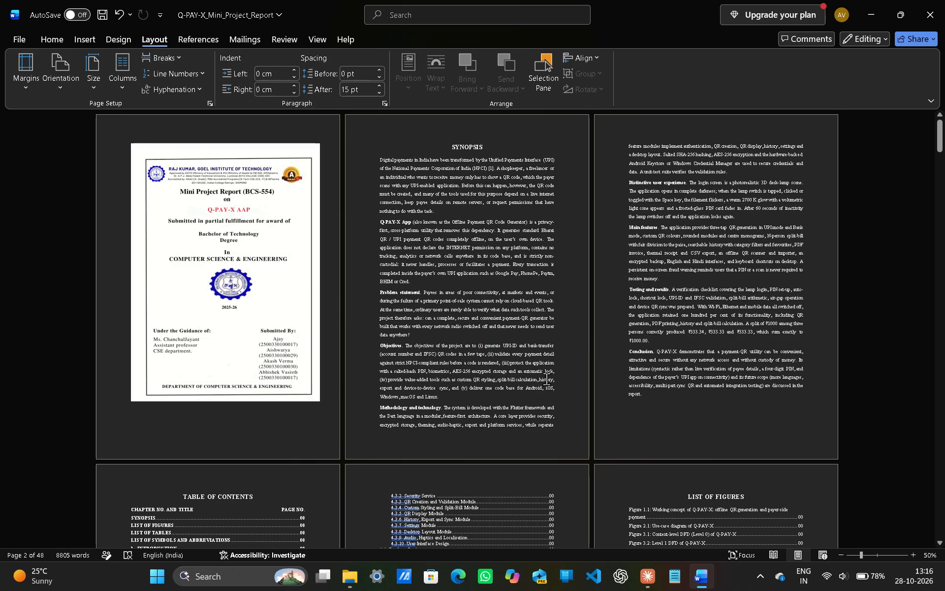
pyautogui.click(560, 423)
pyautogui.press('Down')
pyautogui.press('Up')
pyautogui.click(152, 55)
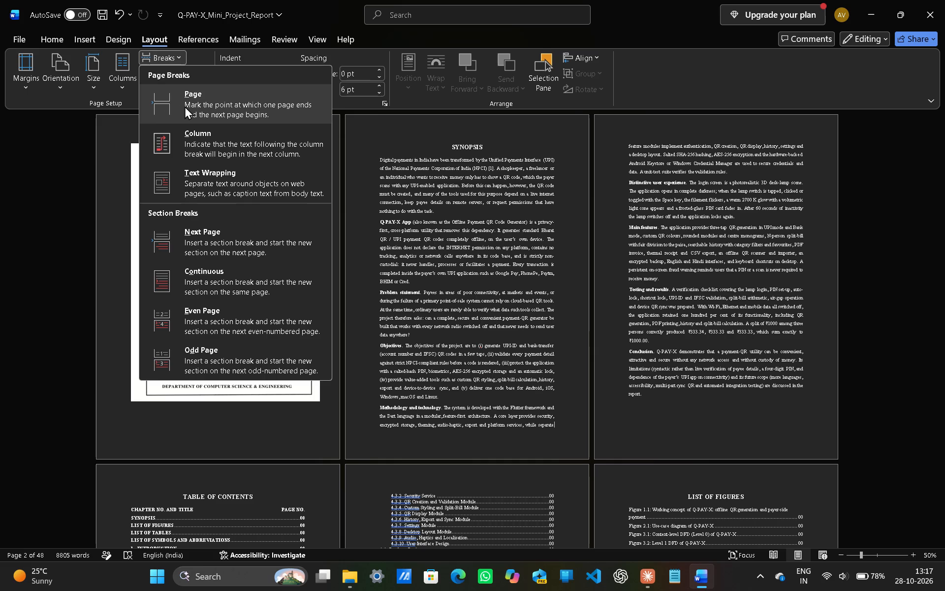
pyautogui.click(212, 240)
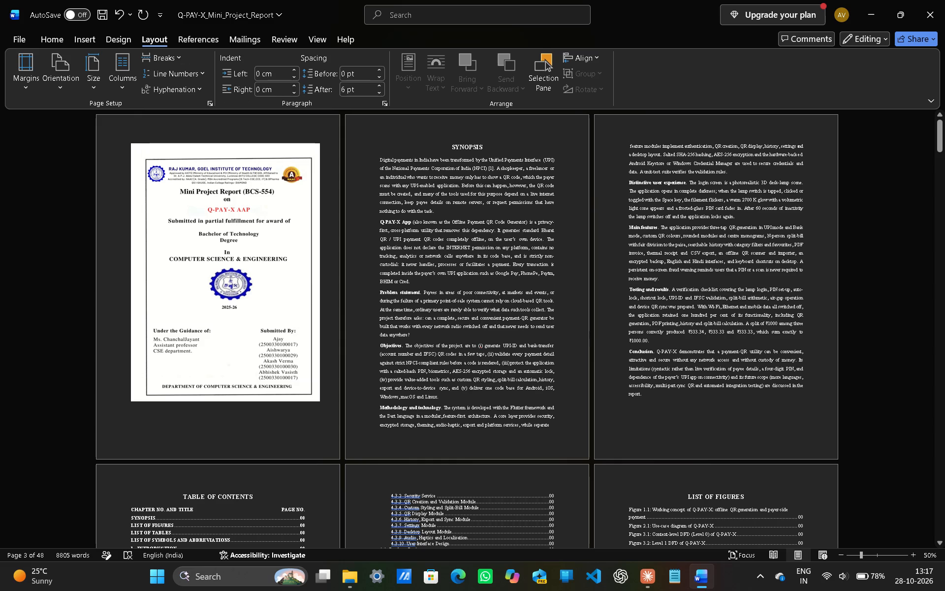
# Reopen the Section 2 footer below the first Synopsis page and check its layout and header and footer options.
pyautogui.doubleClick(466, 443)
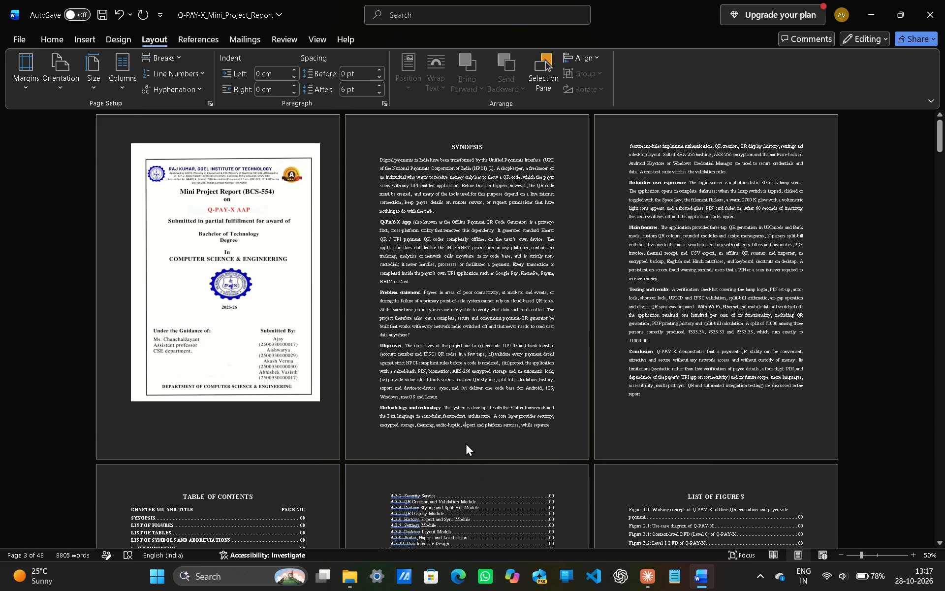
pyautogui.click(466, 443)
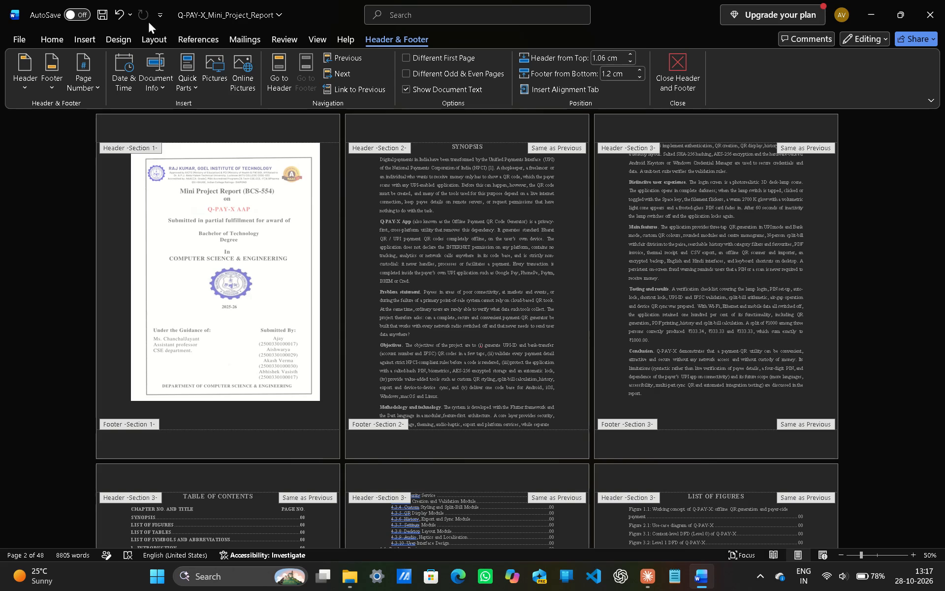
pyautogui.click(155, 41)
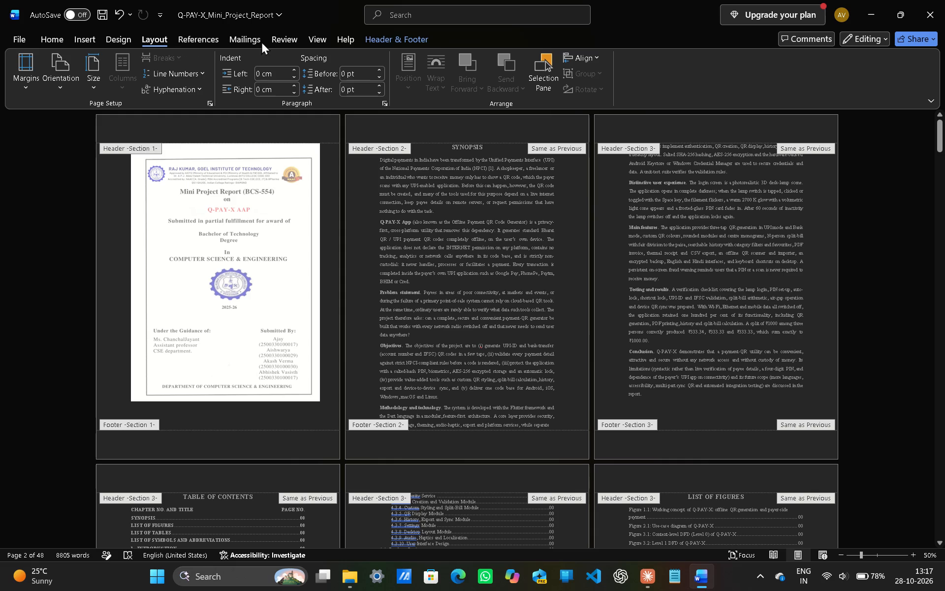
pyautogui.click(384, 34)
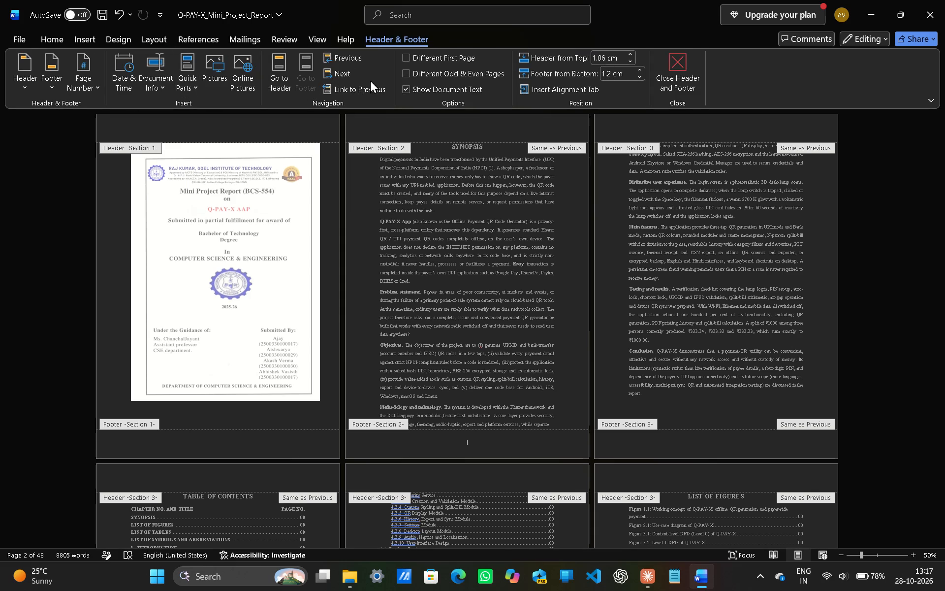
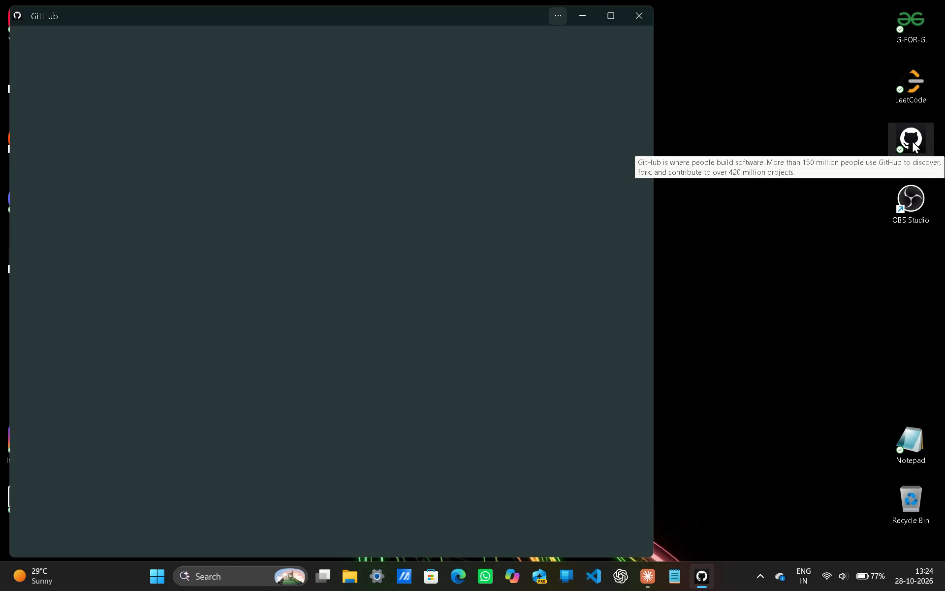
pyautogui.click(609, 25)
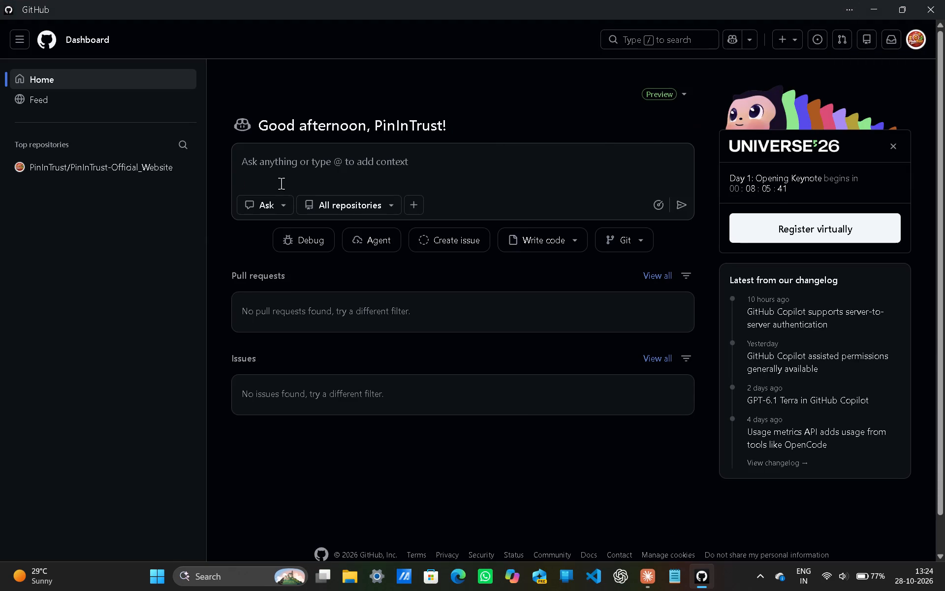
pyautogui.click(68, 167)
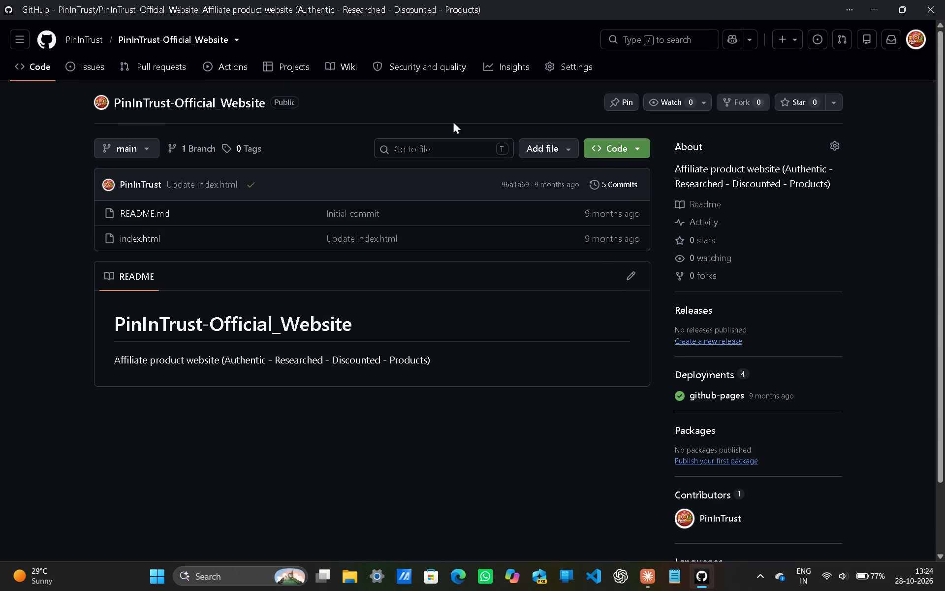
# Look through the repository's workflow runs, general settings and Environments settings.
pyautogui.click(213, 75)
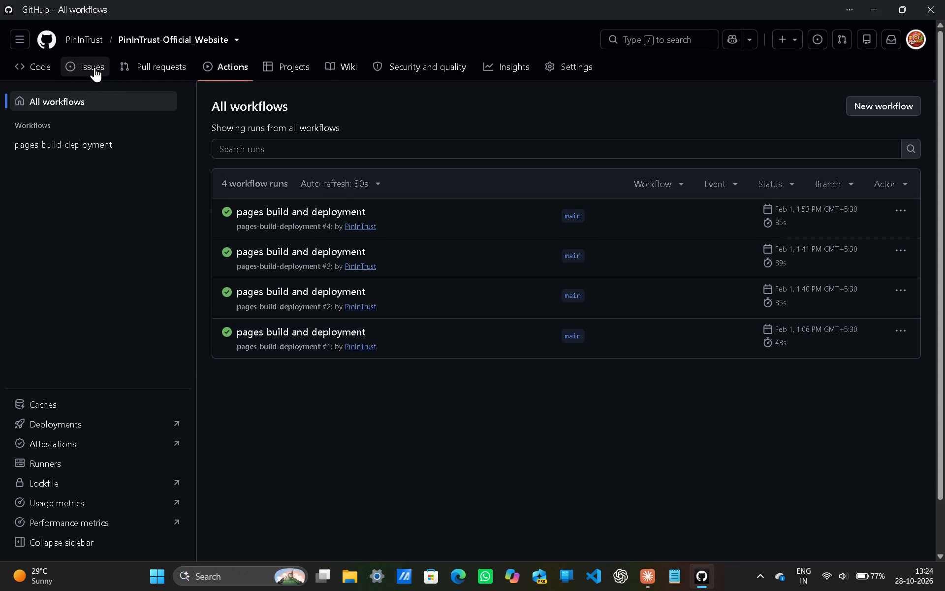
pyautogui.click(581, 58)
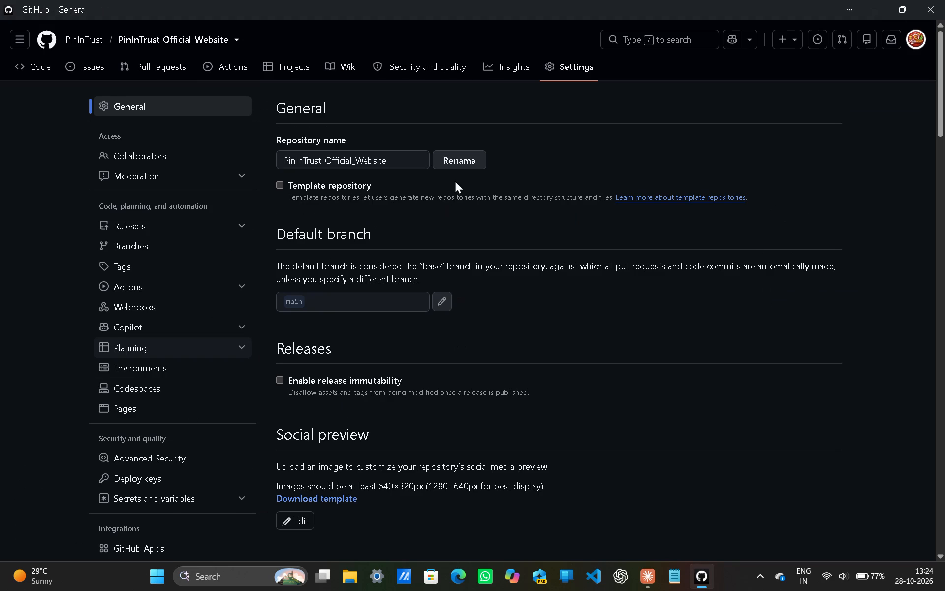
pyautogui.moveTo(937, 112); pyautogui.dragTo(944, 259)
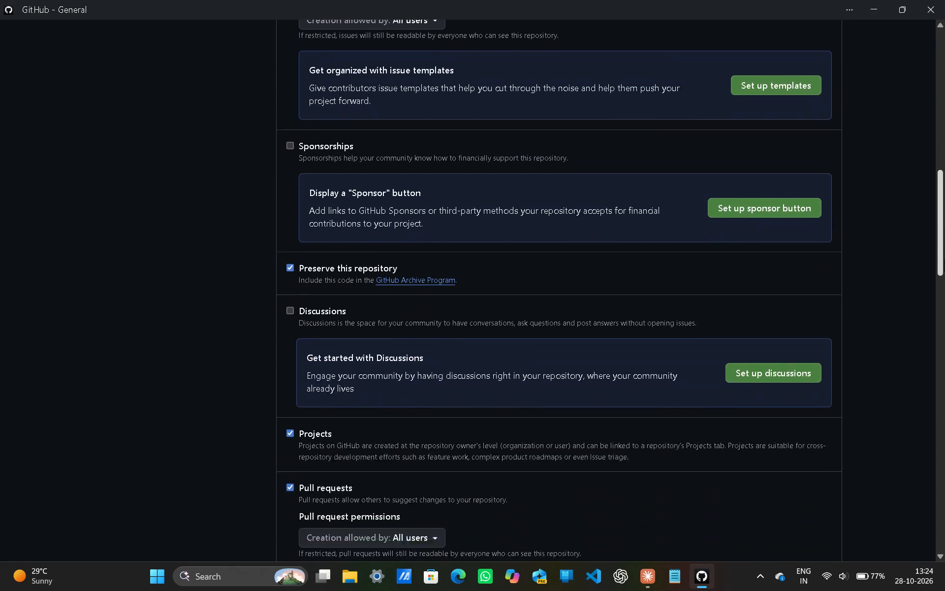
pyautogui.moveTo(944, 259); pyautogui.dragTo(919, 0)
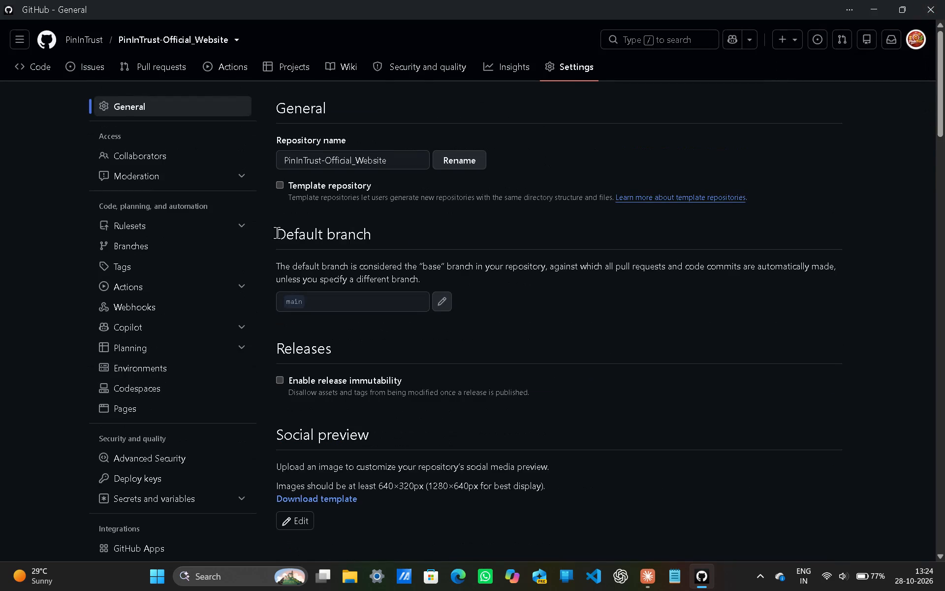
pyautogui.click(142, 370)
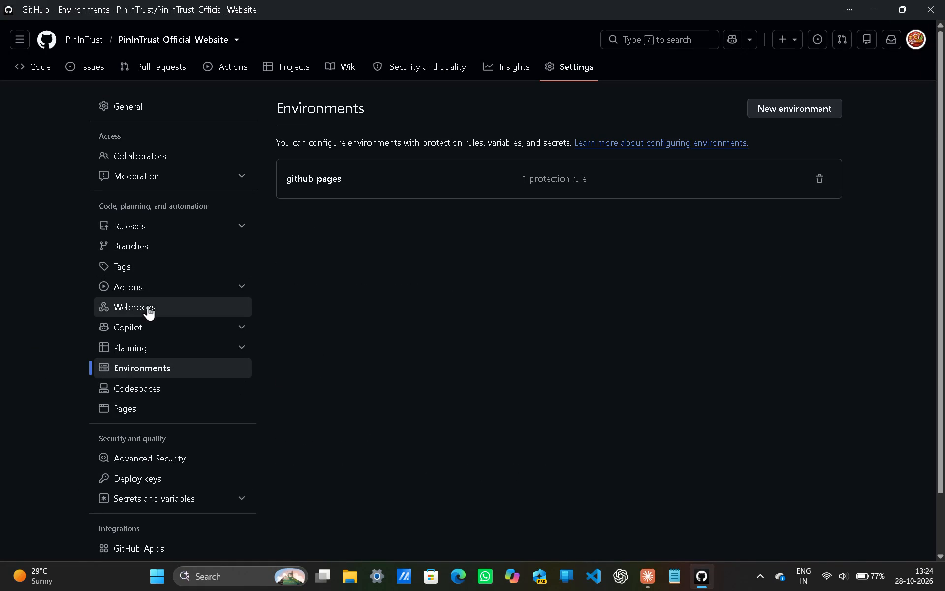
pyautogui.click(141, 282)
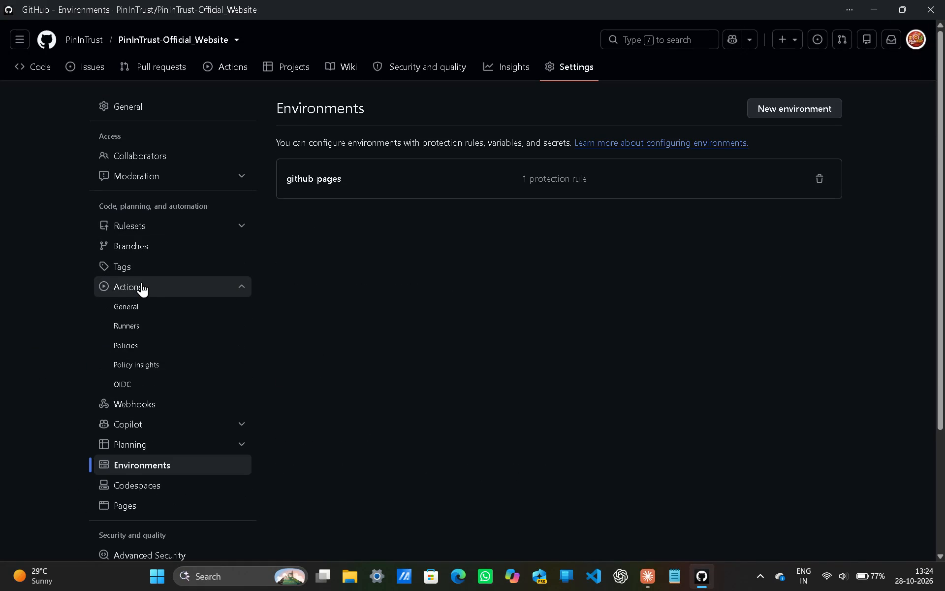
pyautogui.click(141, 282)
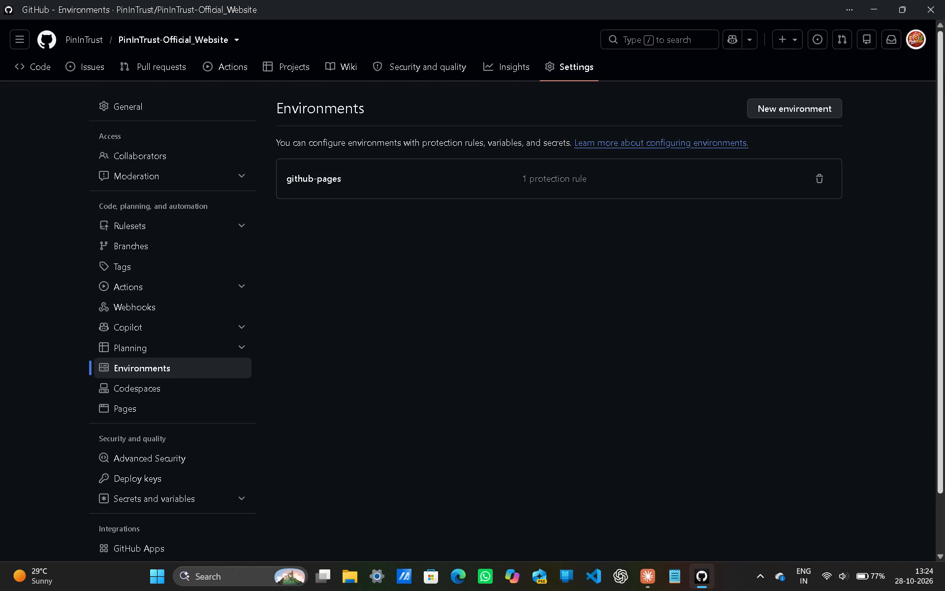
pyautogui.moveTo(942, 90); pyautogui.dragTo(944, 192)
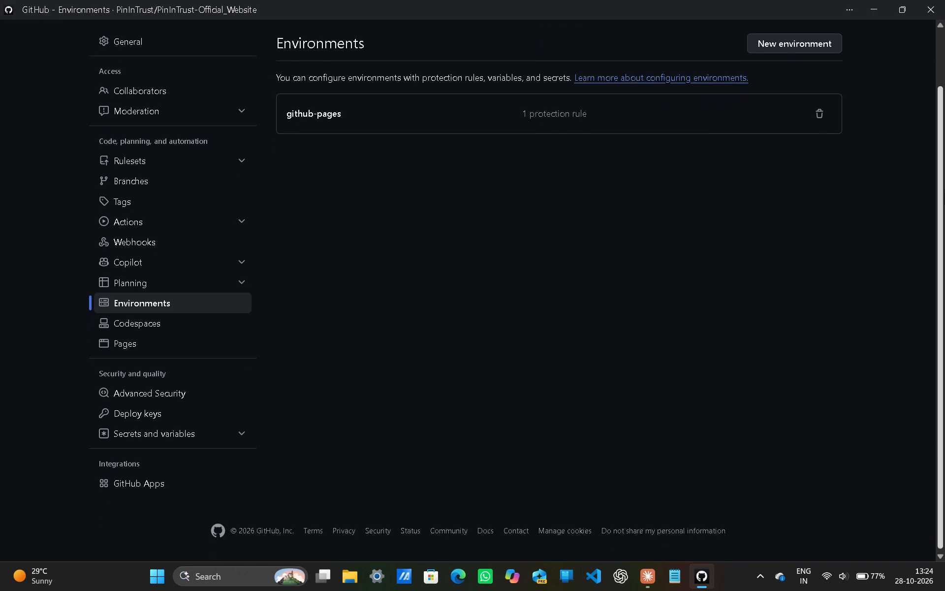
# Examine the repository's Environments settings and its main code page, including the clone options.
pyautogui.moveTo(944, 192); pyautogui.dragTo(944, 187)
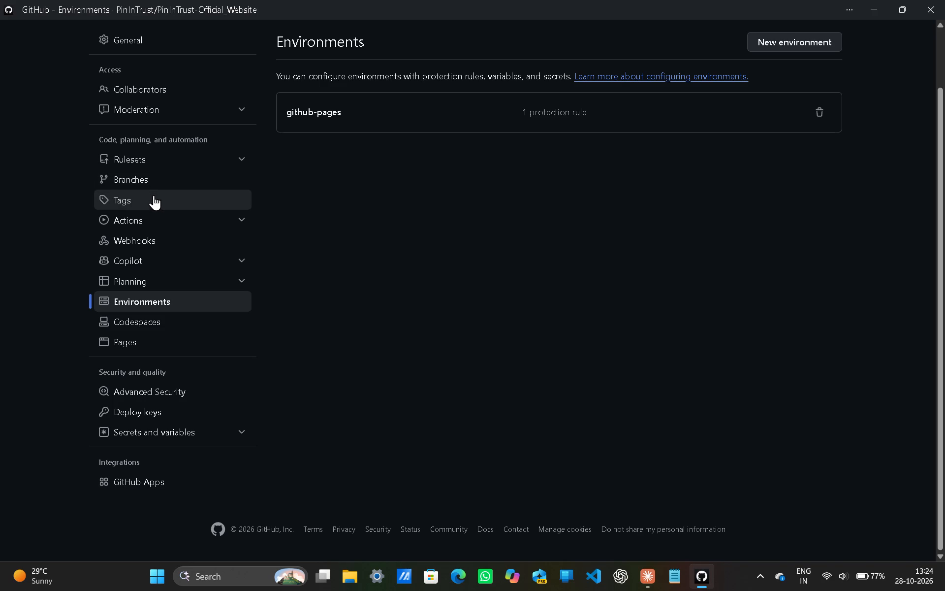
pyautogui.moveTo(944, 158); pyautogui.dragTo(944, 11)
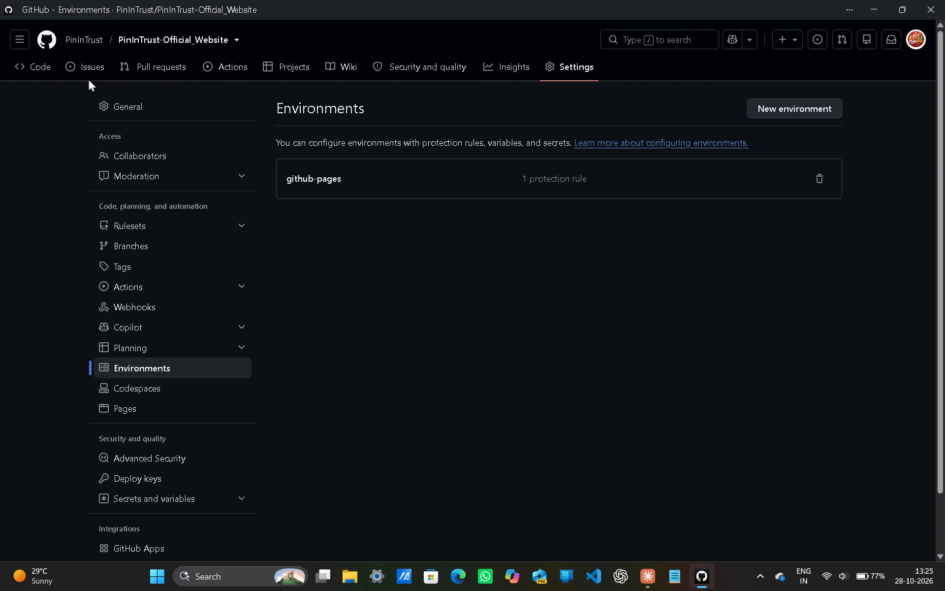
pyautogui.click(44, 69)
pyautogui.click(44, 69)
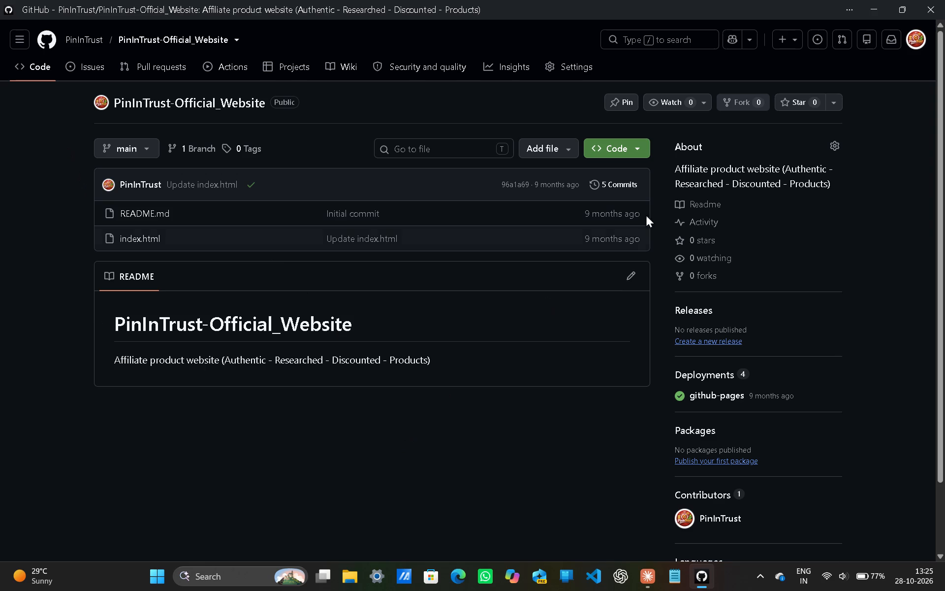
pyautogui.click(625, 150)
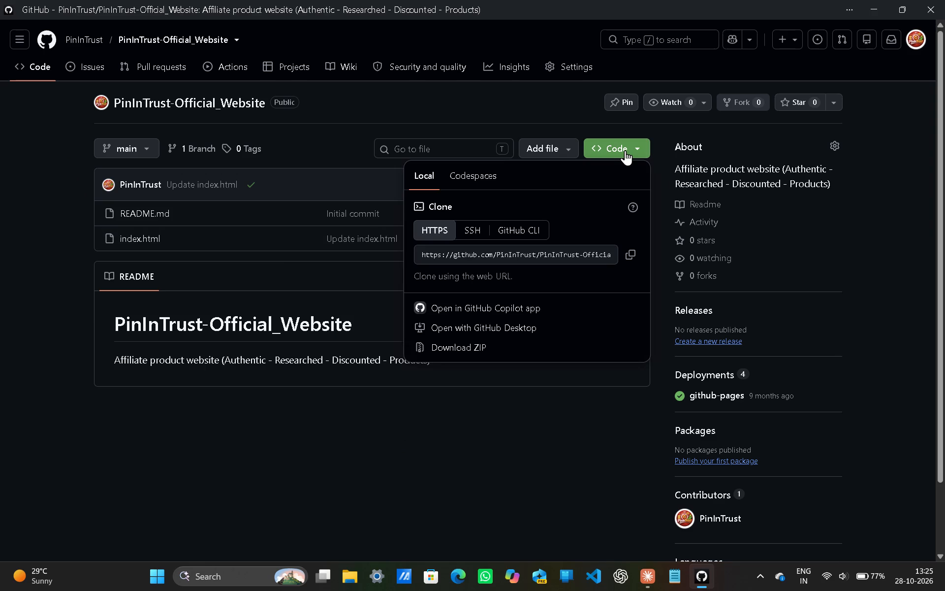
pyautogui.click(625, 150)
pyautogui.click(625, 150)
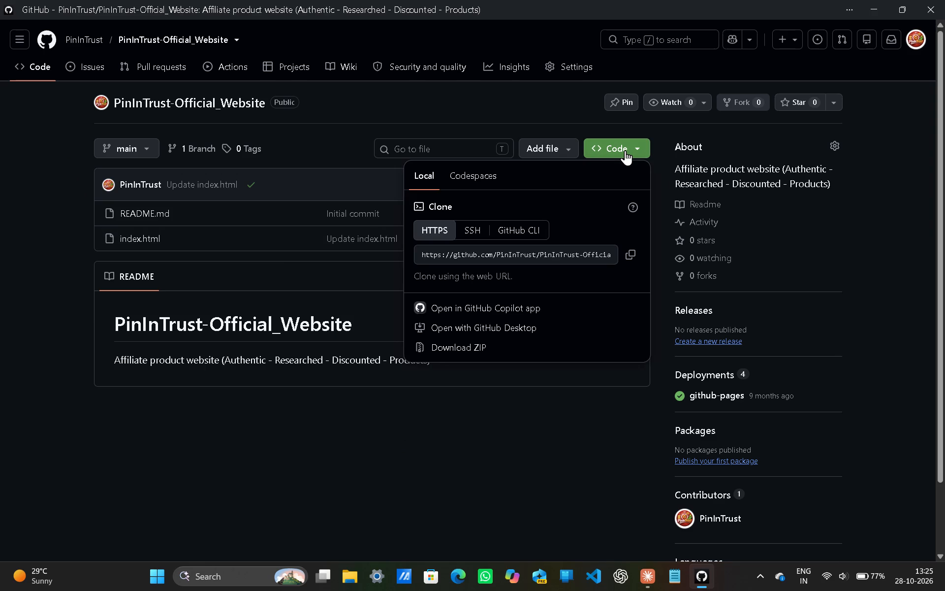
pyautogui.click(625, 150)
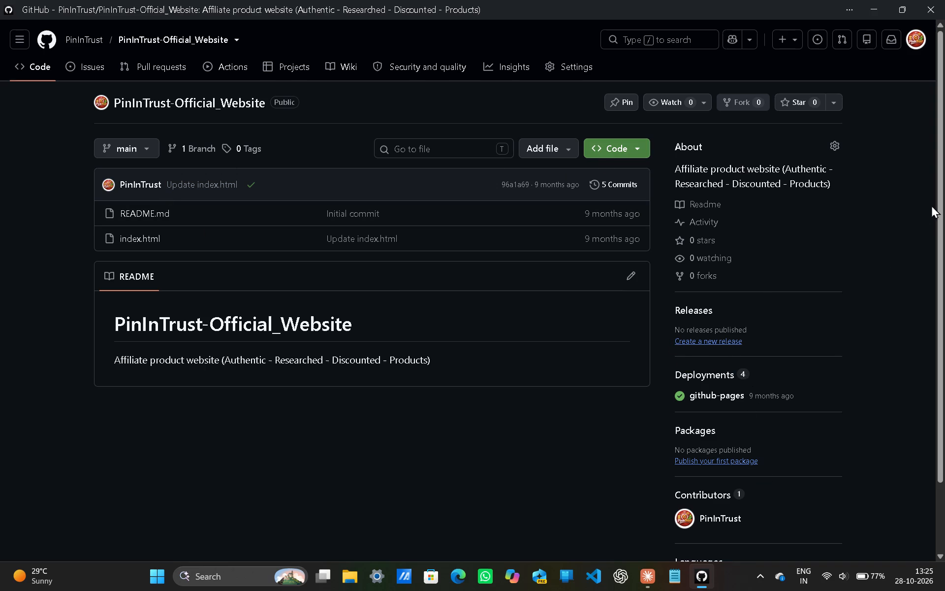
pyautogui.moveTo(943, 194); pyautogui.dragTo(938, 290)
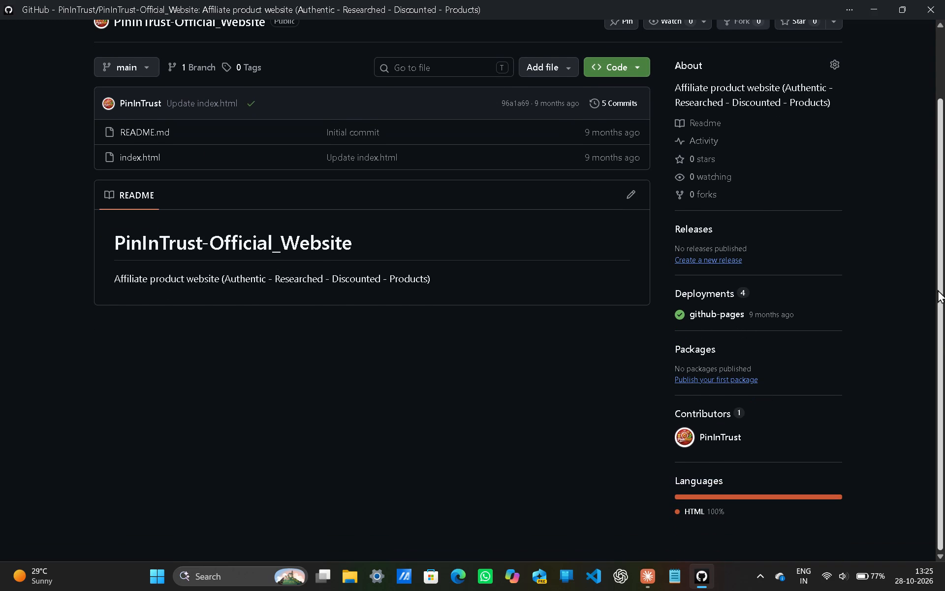
pyautogui.moveTo(938, 290); pyautogui.dragTo(937, 84)
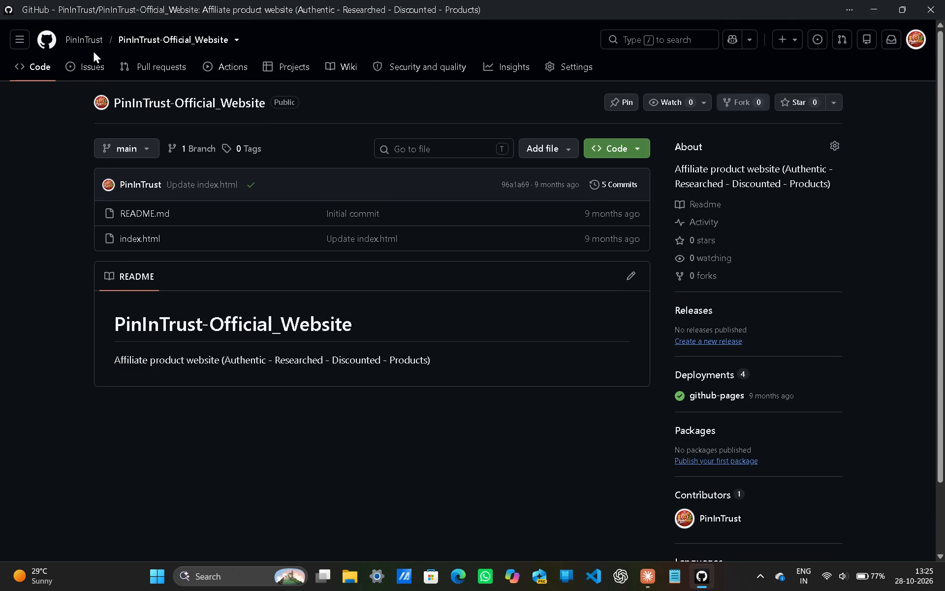
# Look through the repository's issues, pull requests, workflow runs, deployments, runners, projects, security overview and insights.
pyautogui.click(87, 70)
pyautogui.click(87, 70)
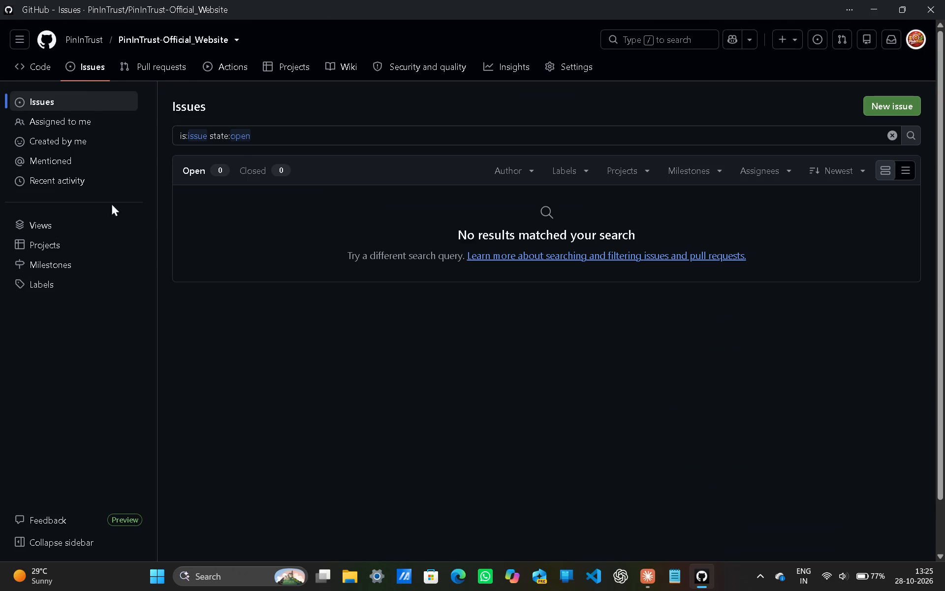
pyautogui.click(154, 75)
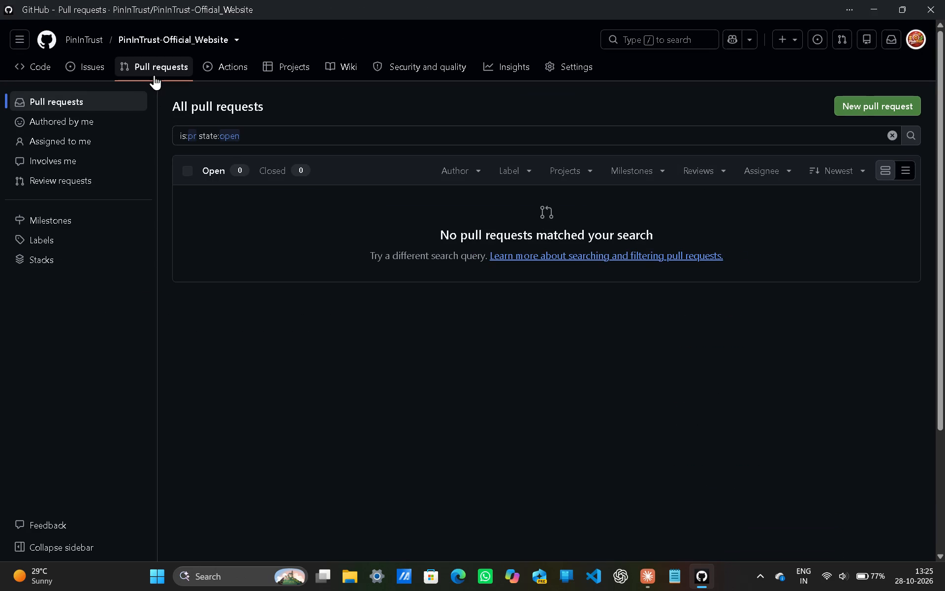
pyautogui.click(212, 67)
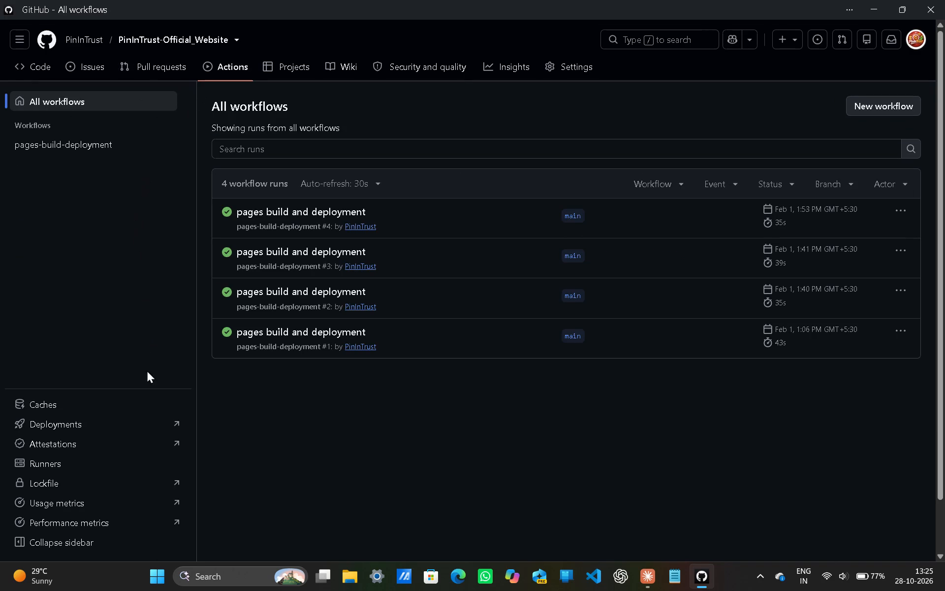
pyautogui.click(53, 427)
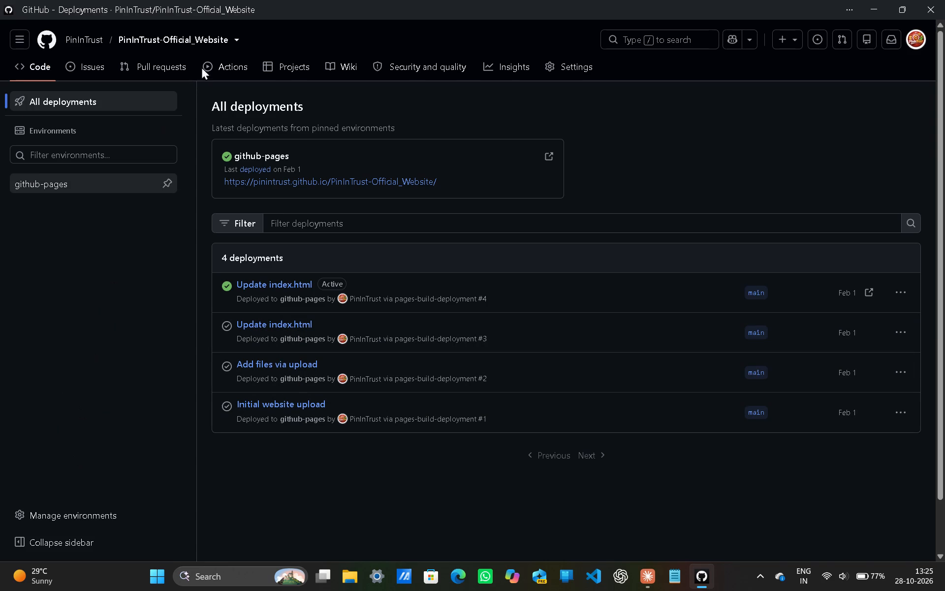
pyautogui.click(283, 69)
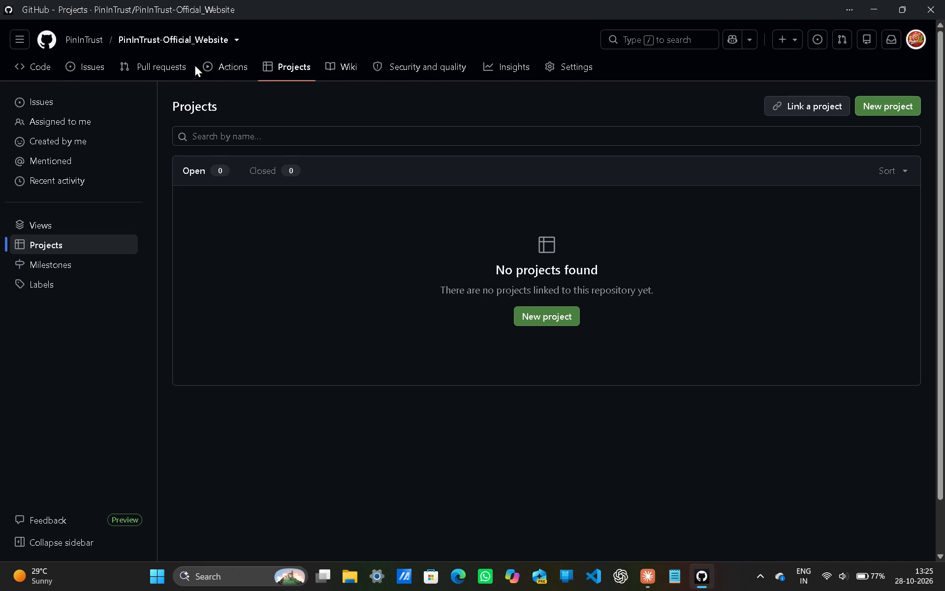
pyautogui.click(212, 65)
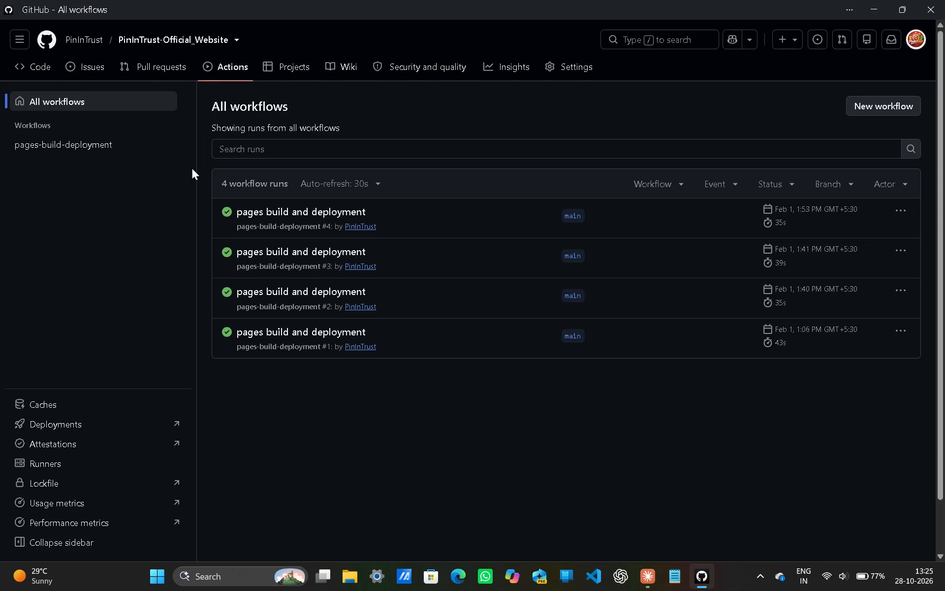
pyautogui.click(58, 466)
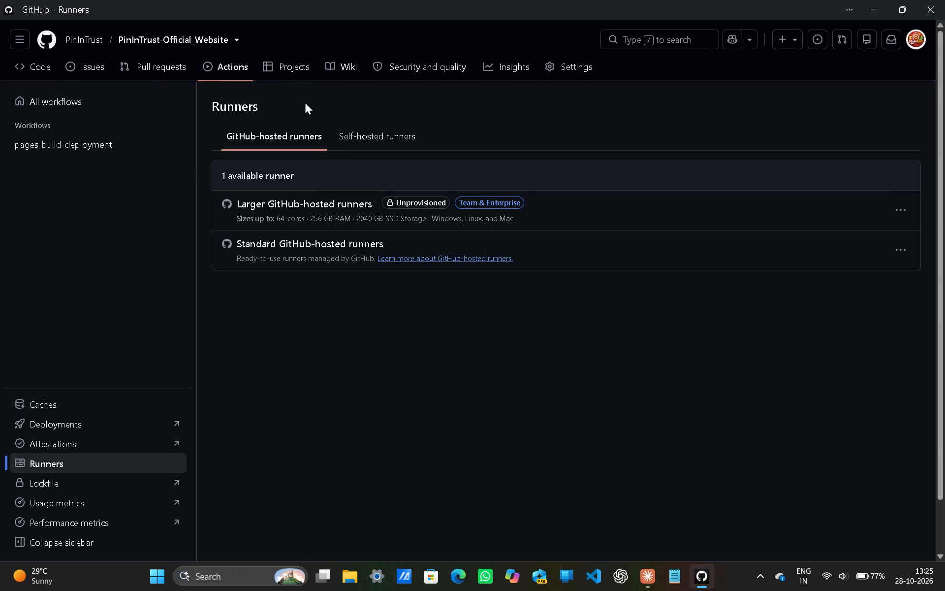
pyautogui.click(282, 77)
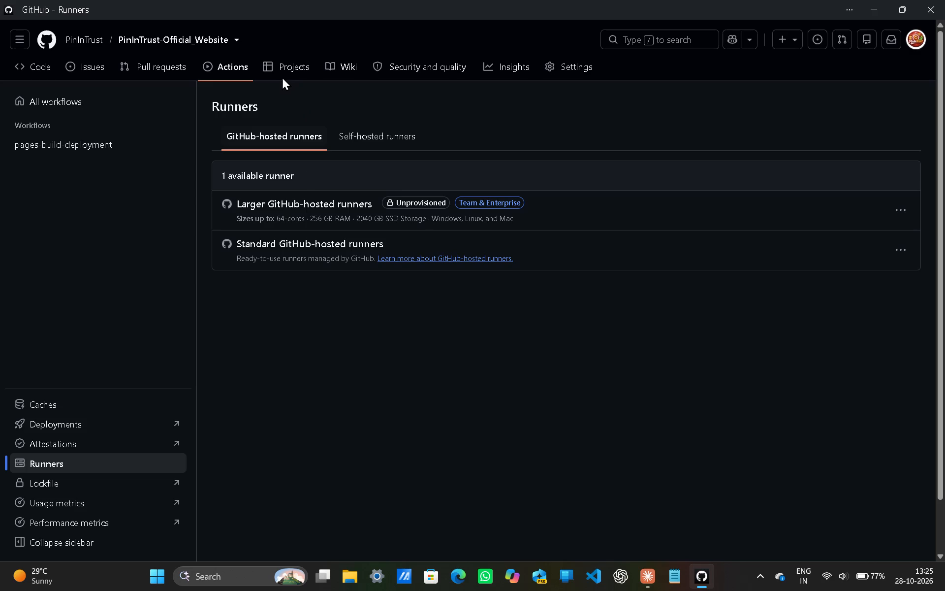
pyautogui.click(285, 66)
pyautogui.click(327, 62)
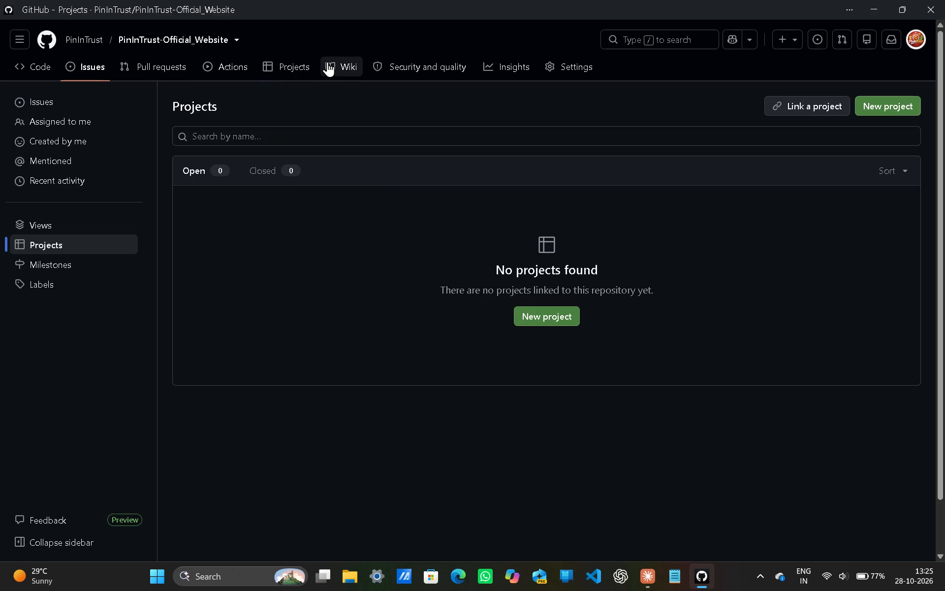
pyautogui.click(454, 65)
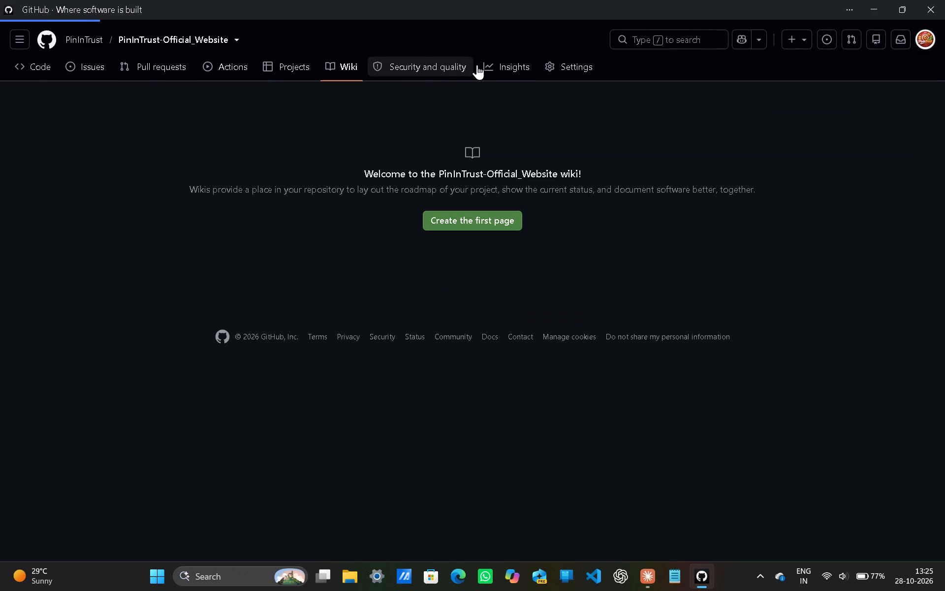
pyautogui.click(522, 65)
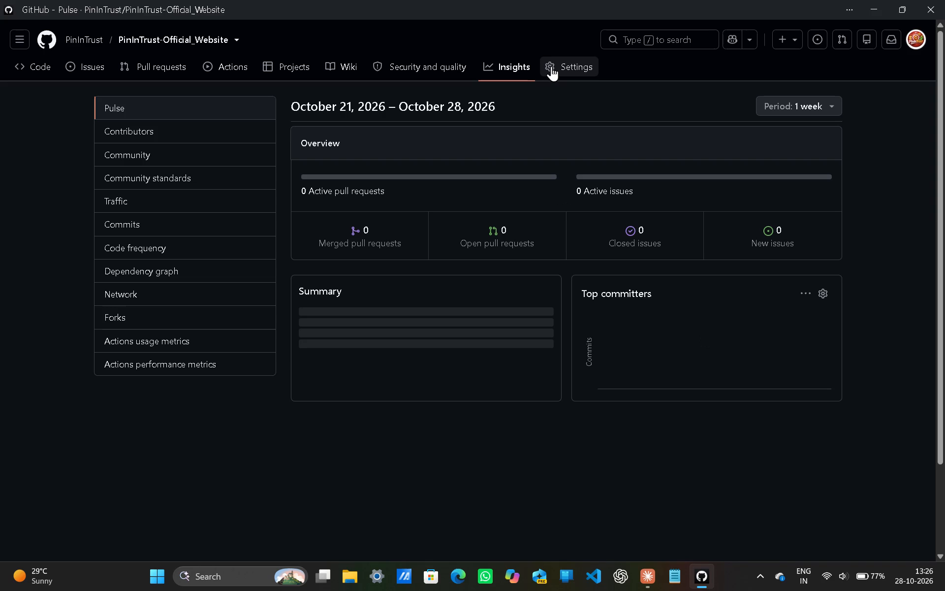
# Review the repository's general settings down to the Danger Zone, and the Environments settings.
pyautogui.click(556, 70)
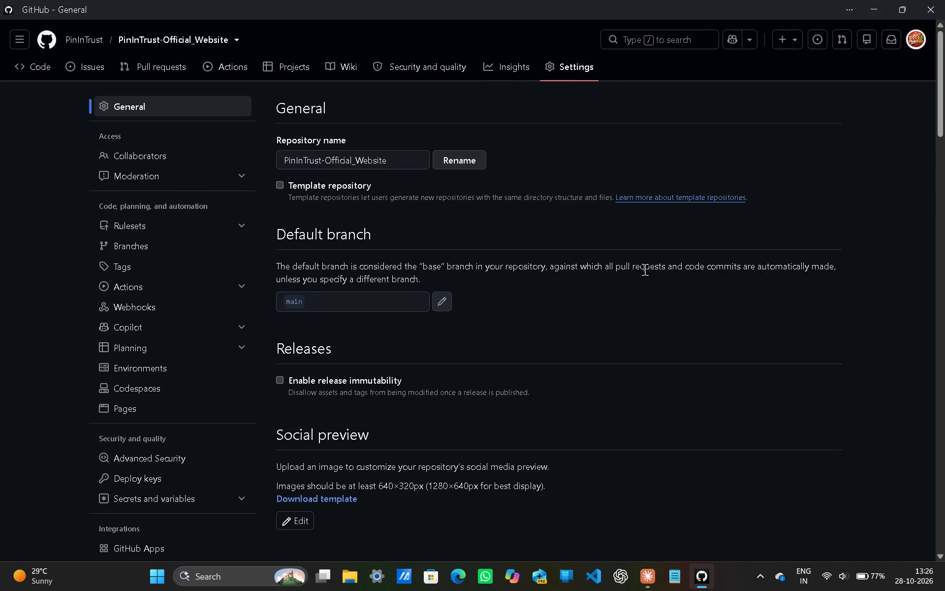
pyautogui.press('Down')
pyautogui.press('Down')
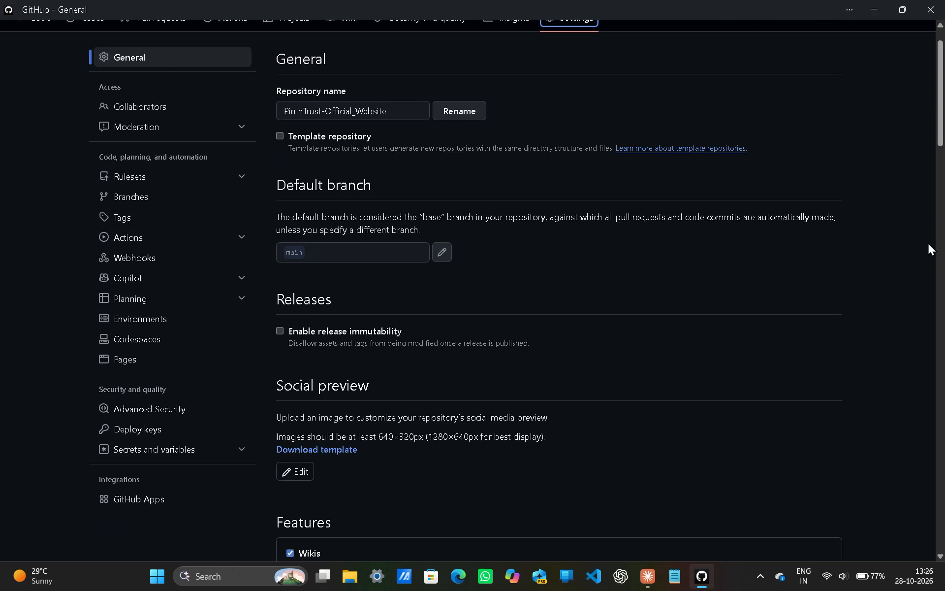
pyautogui.press('Down')
pyautogui.press('Down')
pyautogui.press('Down')
pyautogui.press('Down')
pyautogui.press('Down')
pyautogui.press('Down')
pyautogui.press('Down')
pyautogui.press('Down')
pyautogui.press('Down')
pyautogui.press('Down')
pyautogui.press('Down')
pyautogui.press('Down')
pyautogui.press('Down')
pyautogui.press('Down')
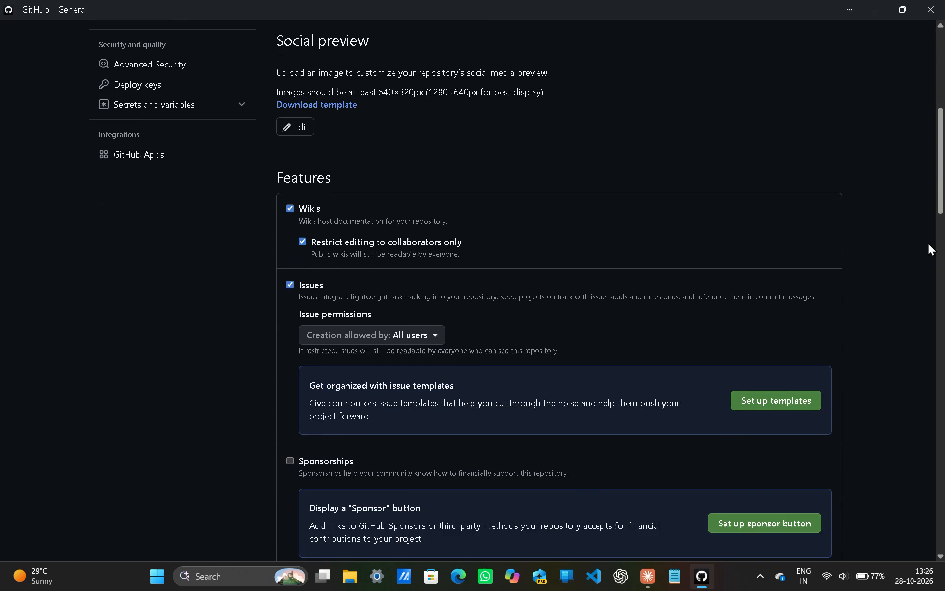
pyautogui.press('Down')
pyautogui.press('Down')
pyautogui.press('Down')
pyautogui.press('Down')
pyautogui.press('Down')
pyautogui.press('Down')
pyautogui.press('Down')
pyautogui.press('Down')
pyautogui.press('Down')
pyautogui.press('Down')
pyautogui.press('Down')
pyautogui.press('Down')
pyautogui.press('Down')
pyautogui.press('Down')
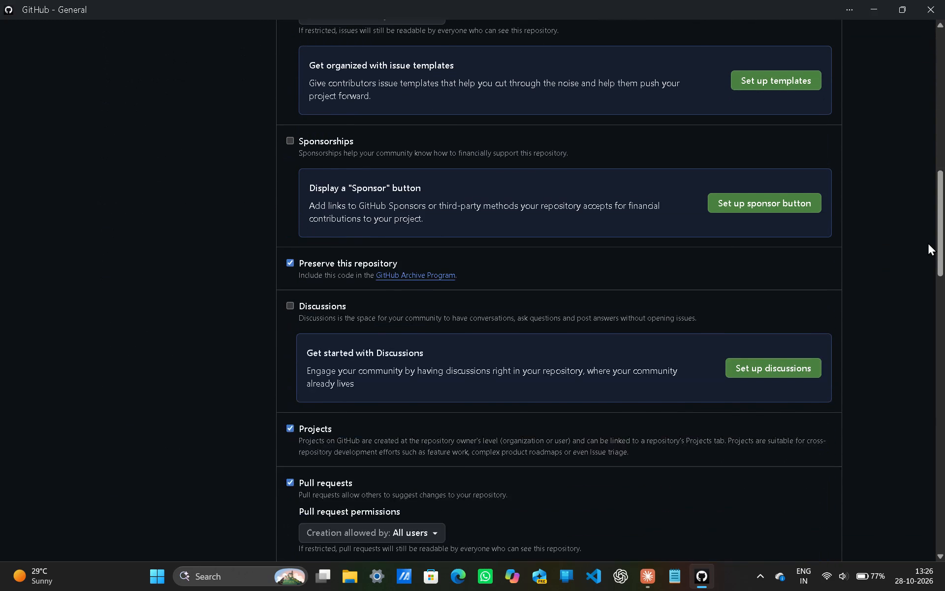
pyautogui.press('Down')
pyautogui.press('Down')
pyautogui.press('Down')
pyautogui.press('Down')
pyautogui.press('Down')
pyautogui.press('Down')
pyautogui.press('Down')
pyautogui.press('Down')
pyautogui.press('Down')
pyautogui.press('Down')
pyautogui.press('Down')
pyautogui.press('Down')
pyautogui.press('Down')
pyautogui.press('Down')
pyautogui.press('Down')
pyautogui.press('Down')
pyautogui.press('Down')
pyautogui.press('Down')
pyautogui.press('Down')
pyautogui.press('Down')
pyautogui.press('Down')
pyautogui.press('Down')
pyautogui.press('Down')
pyautogui.press('Down')
pyautogui.press('Down')
pyautogui.press('Down')
pyautogui.press('Down')
pyautogui.press('Down')
pyautogui.press('Down')
pyautogui.press('Down')
pyautogui.press('Down')
pyautogui.press('Down')
pyautogui.press('Down')
pyautogui.press('Down')
pyautogui.press('Down')
pyautogui.press('Down')
pyautogui.press('Down')
pyautogui.press('Down')
pyautogui.press('Down')
pyautogui.press('Down')
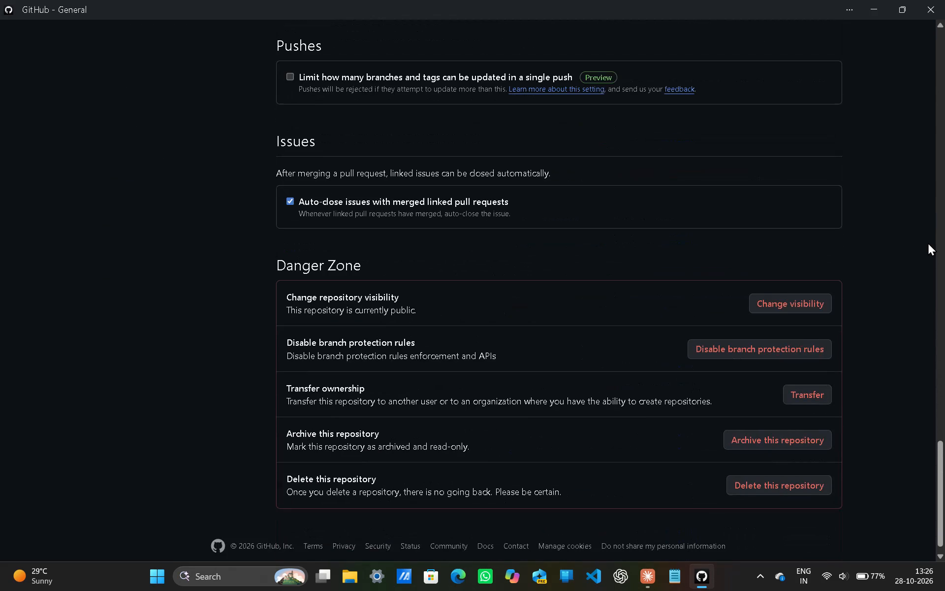
pyautogui.press('Down')
pyautogui.press('Up')
pyautogui.press('Up')
pyautogui.press('Up')
pyautogui.press('Up')
pyautogui.press('Up')
pyautogui.press('Up')
pyautogui.press('Up')
pyautogui.press('Up')
pyautogui.press('Up')
pyautogui.press('Up')
pyautogui.press('Up')
pyautogui.press('Up')
pyautogui.press('Up')
pyautogui.press('Up')
pyautogui.press('Up')
pyautogui.press('Up')
pyautogui.press('Up')
pyautogui.press('Up')
pyautogui.press('Up')
pyautogui.press('Up')
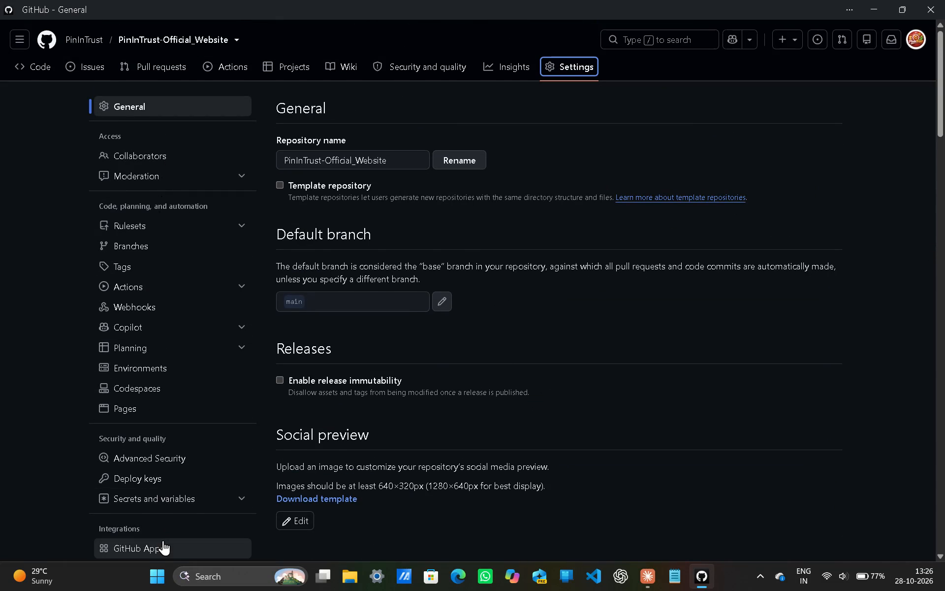
pyautogui.click(156, 370)
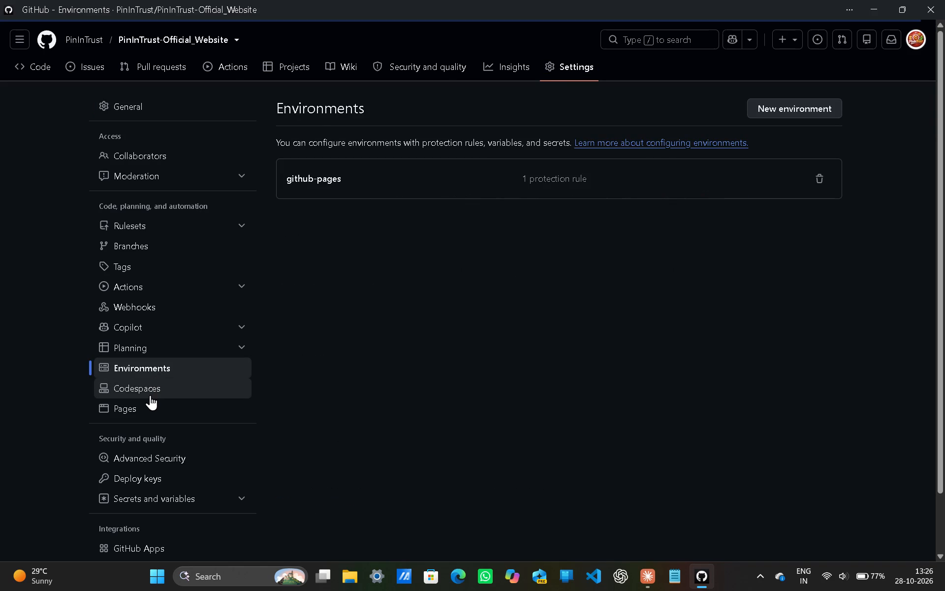
# Check the repository's Codespaces and Pages settings, and visit the live GitHub Pages site.
pyautogui.click(150, 395)
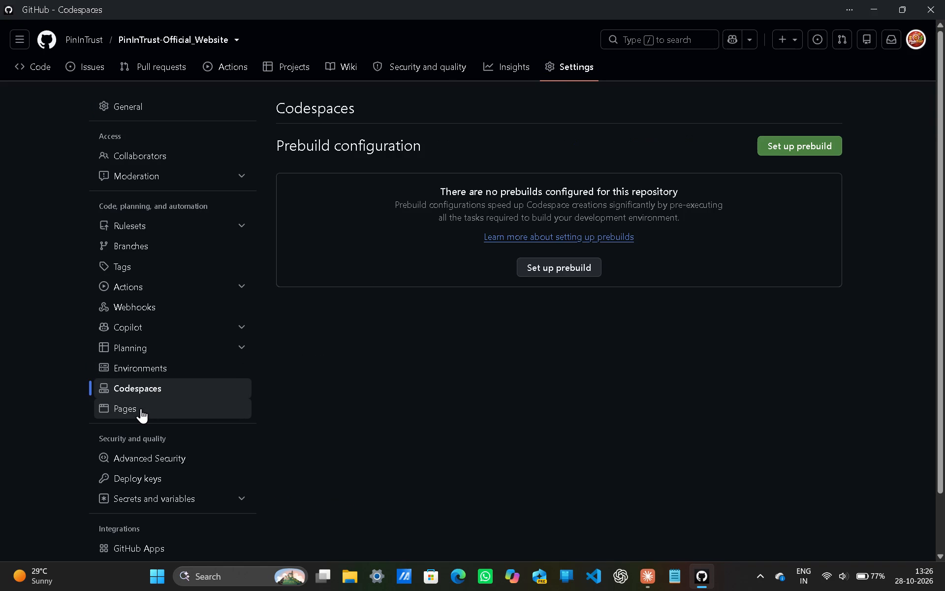
pyautogui.click(141, 408)
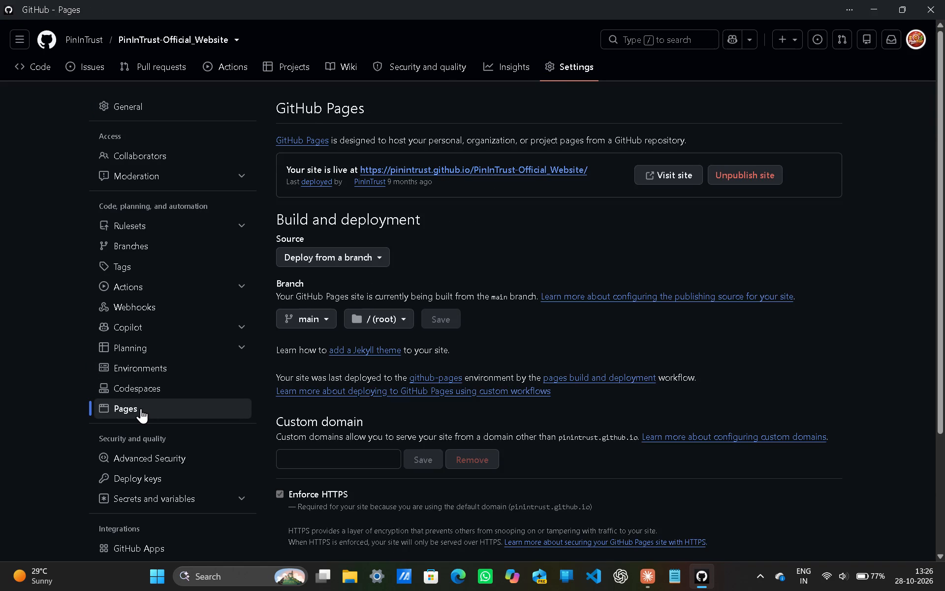
pyautogui.click(663, 177)
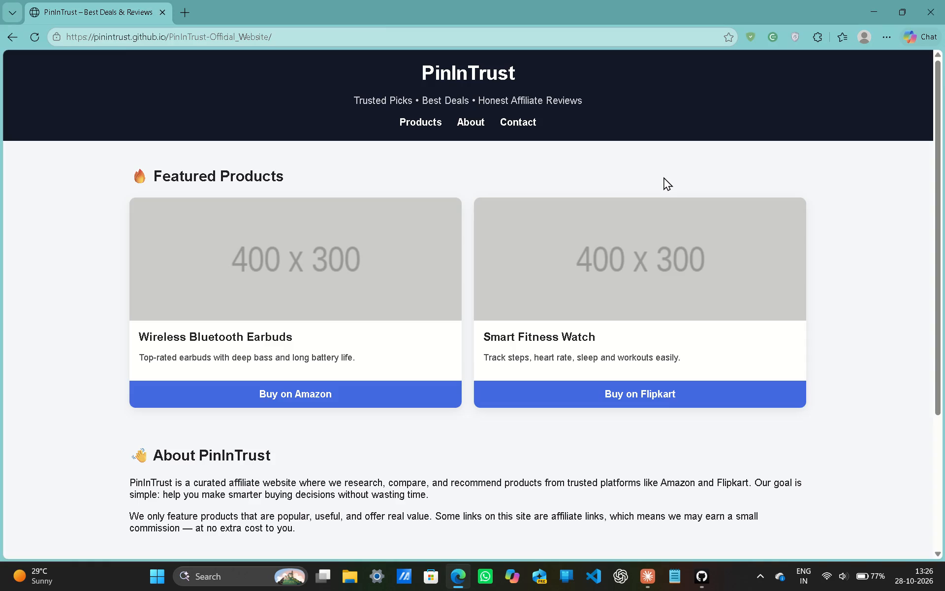
# Look down the published PinInTrust page and test the Wireless Bluetooth Earbuds' Buy on Amazon link, closing the page it opens.
pyautogui.click(903, 208)
pyautogui.press('Down')
pyautogui.press('Down')
pyautogui.press('Down')
pyautogui.press('Down')
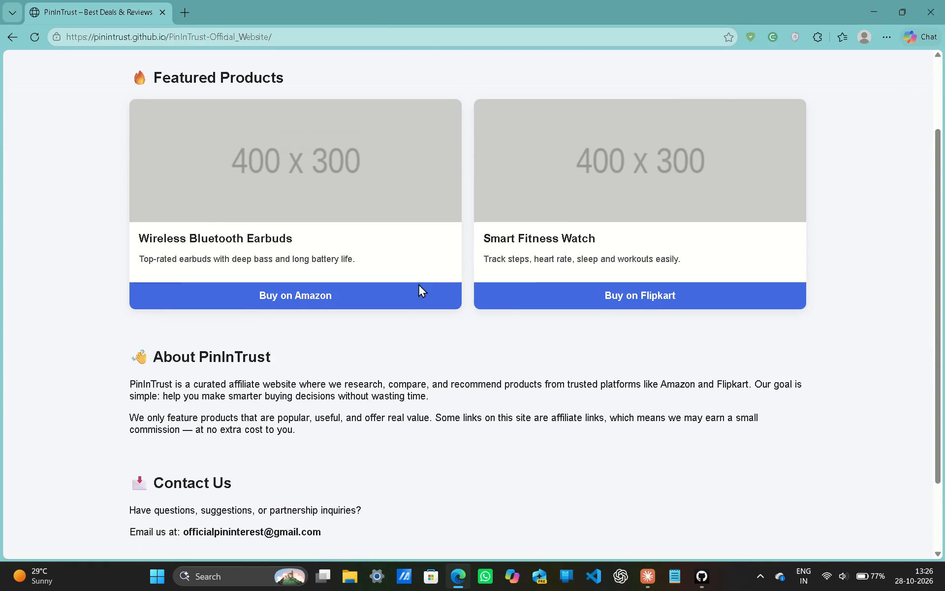
pyautogui.click(401, 300)
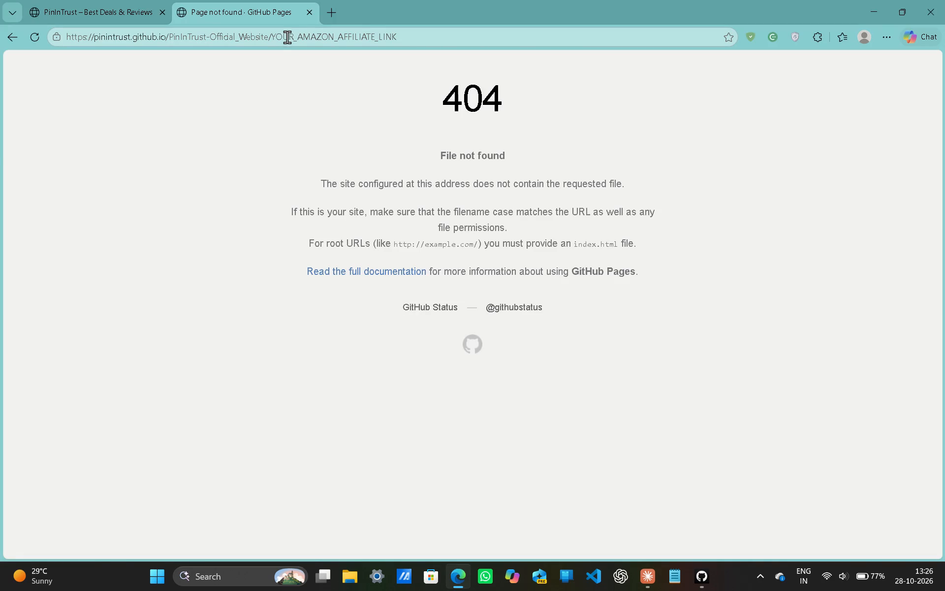
pyautogui.click(312, 10)
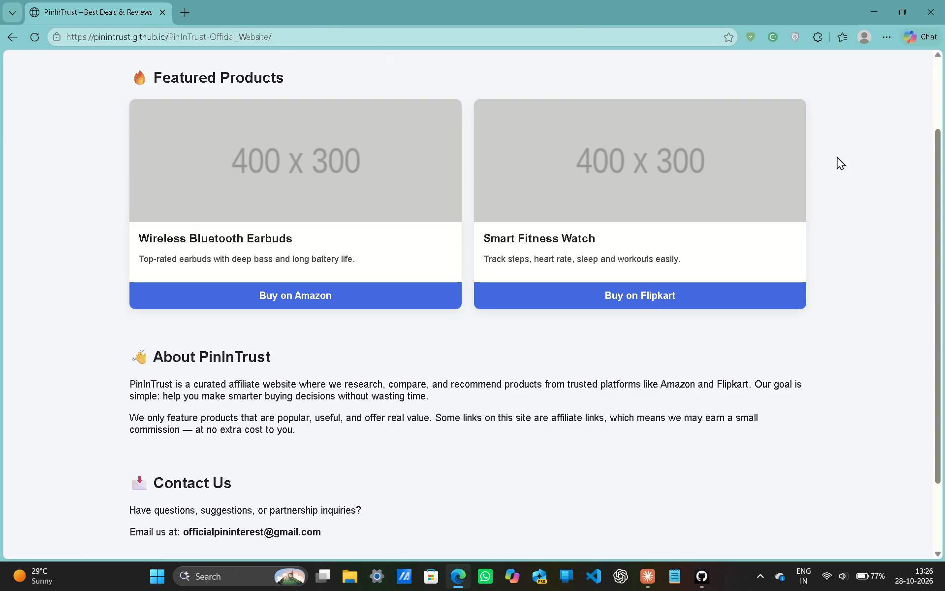
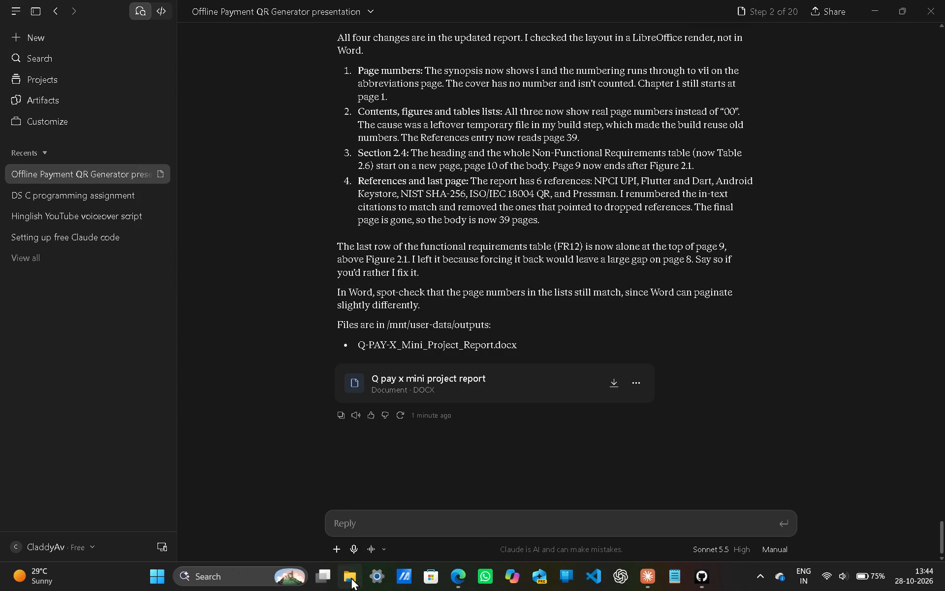
pyautogui.doubleClick(263, 307)
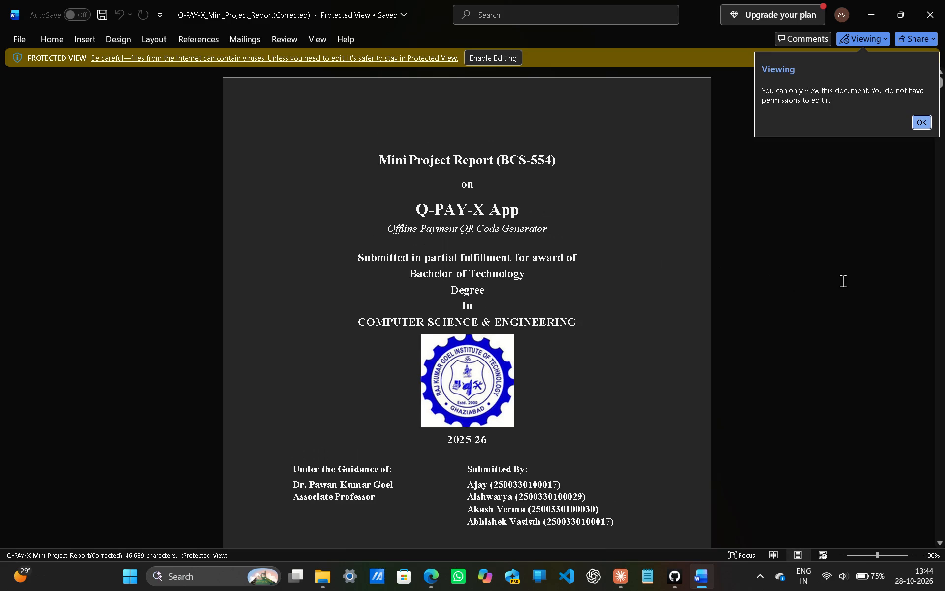
pyautogui.click(921, 124)
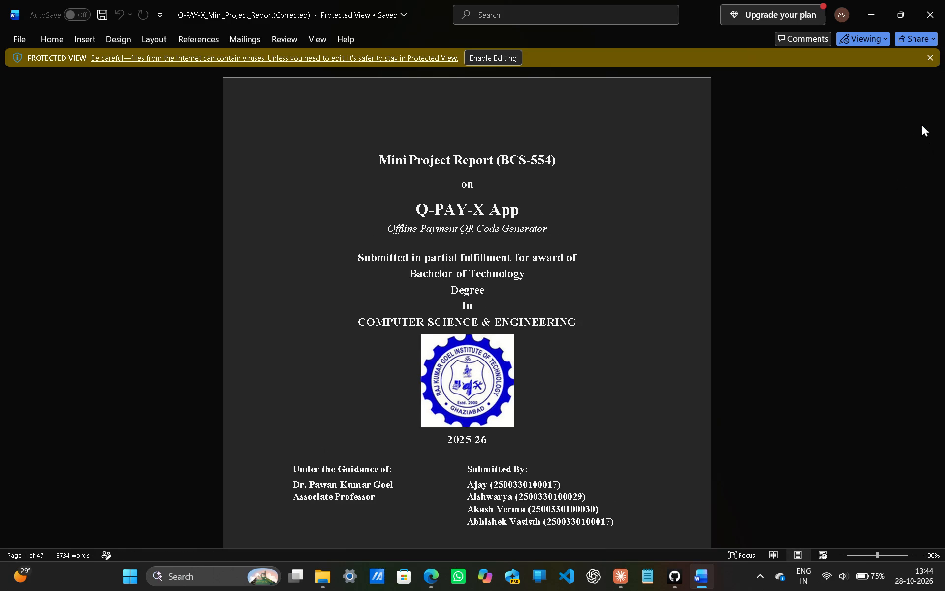
# Check the footer numbering from the Synopsis to Chapter 1 and the page numbers in the contents, figures and tables lists.
pyautogui.click(906, 140)
pyautogui.press('Down')
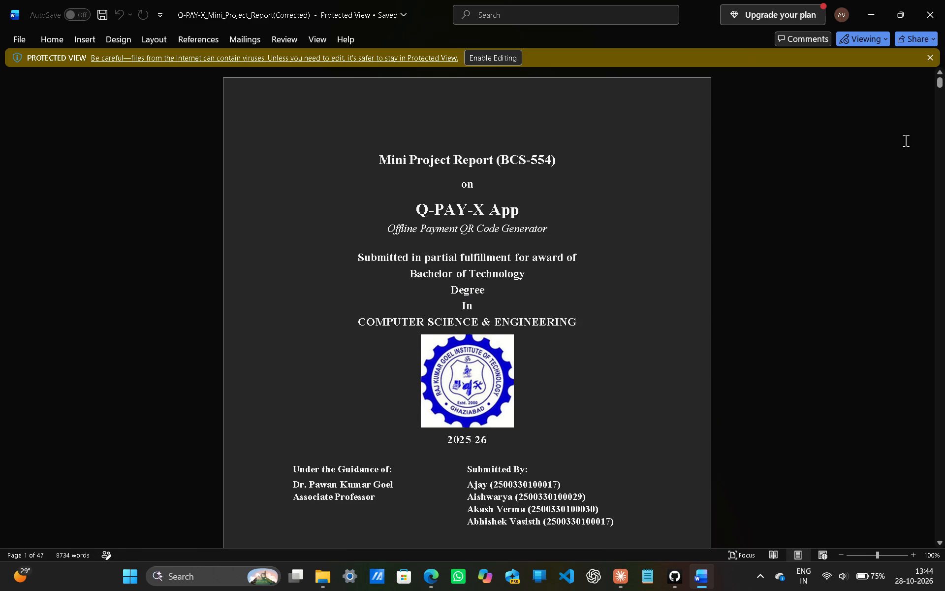
pyautogui.click(906, 140)
pyautogui.moveTo(937, 81); pyautogui.dragTo(938, 89)
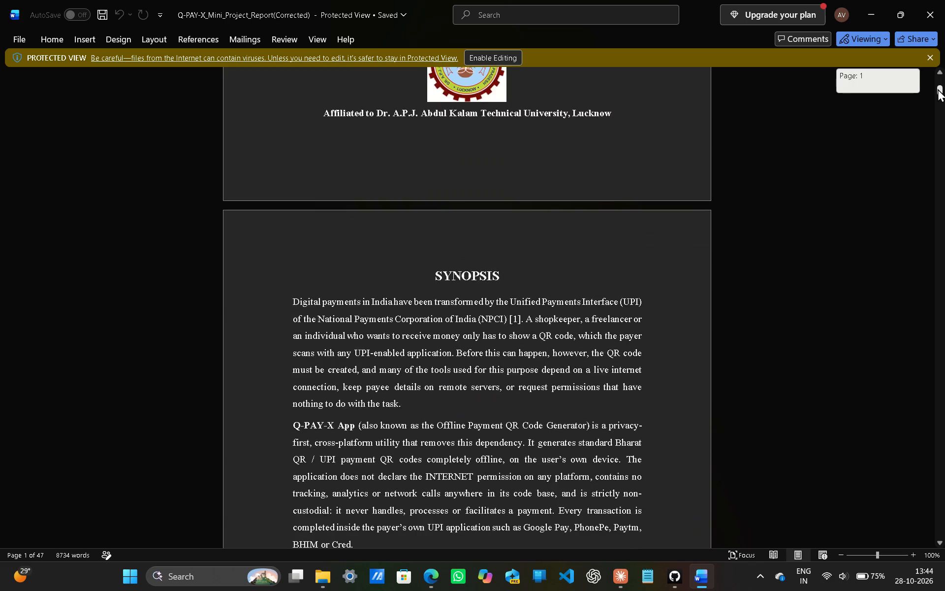
pyautogui.moveTo(938, 89); pyautogui.dragTo(939, 97)
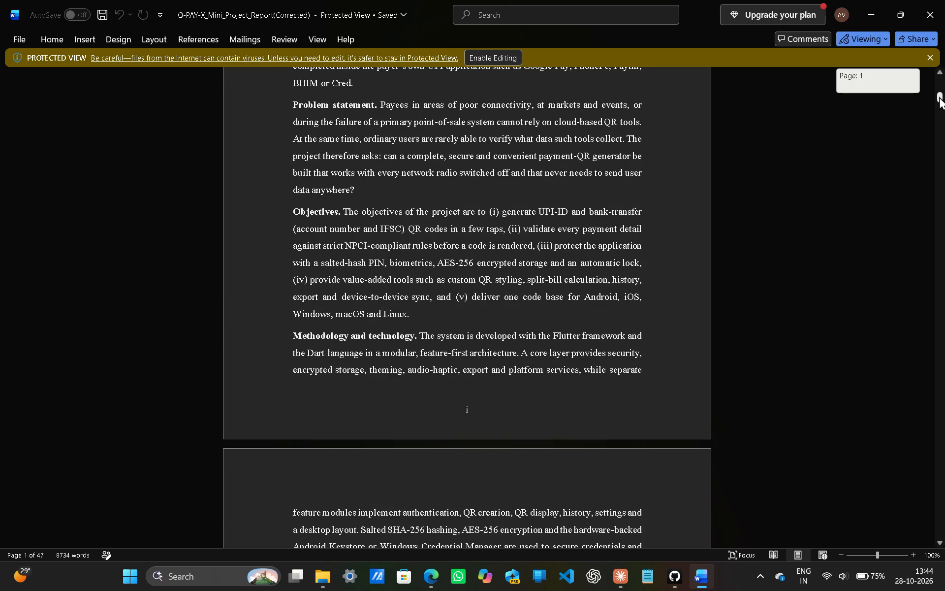
pyautogui.moveTo(939, 97); pyautogui.dragTo(941, 115)
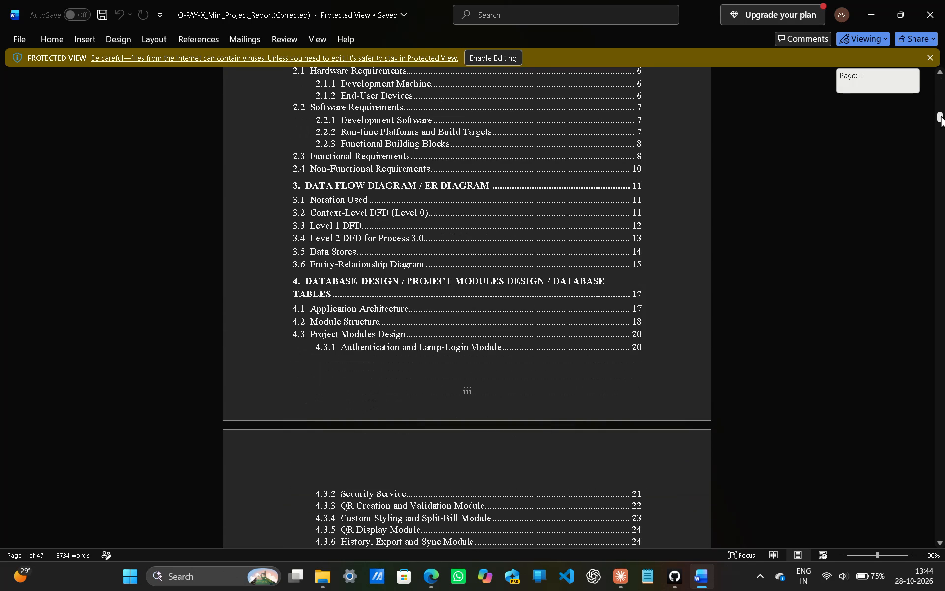
pyautogui.moveTo(941, 115); pyautogui.dragTo(941, 121)
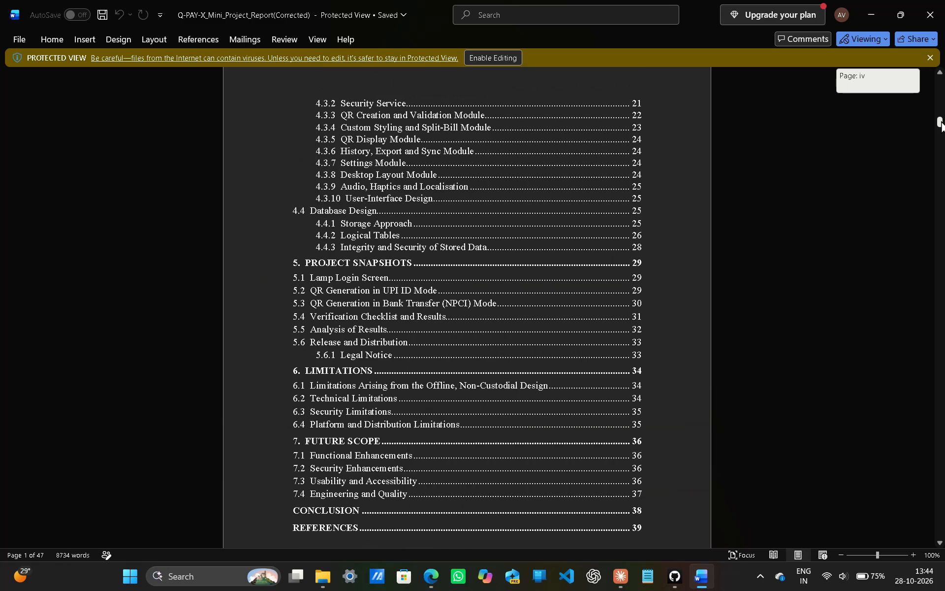
pyautogui.moveTo(941, 121); pyautogui.dragTo(944, 133)
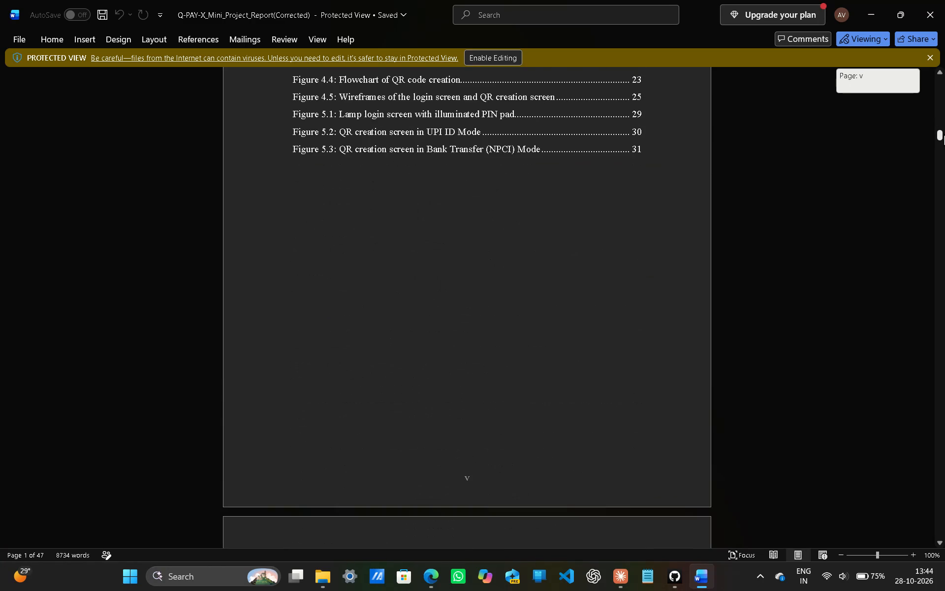
pyautogui.moveTo(944, 133); pyautogui.dragTo(944, 143)
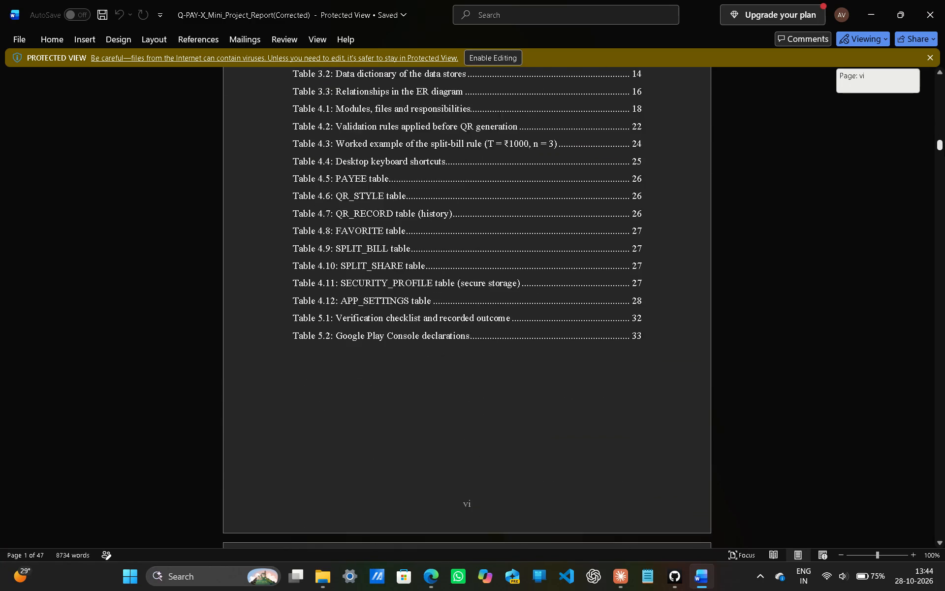
pyautogui.moveTo(944, 143); pyautogui.dragTo(944, 160)
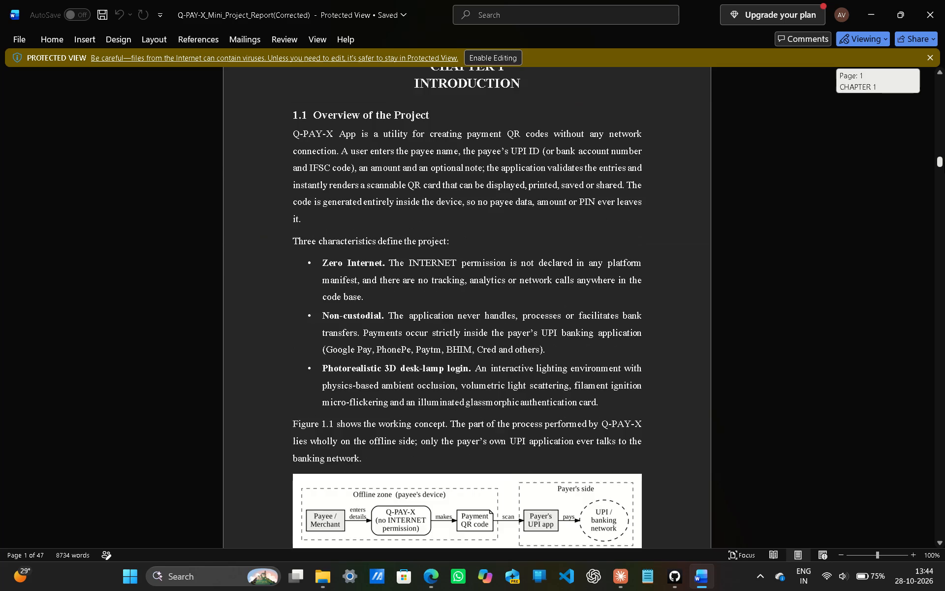
pyautogui.moveTo(944, 160); pyautogui.dragTo(944, 162)
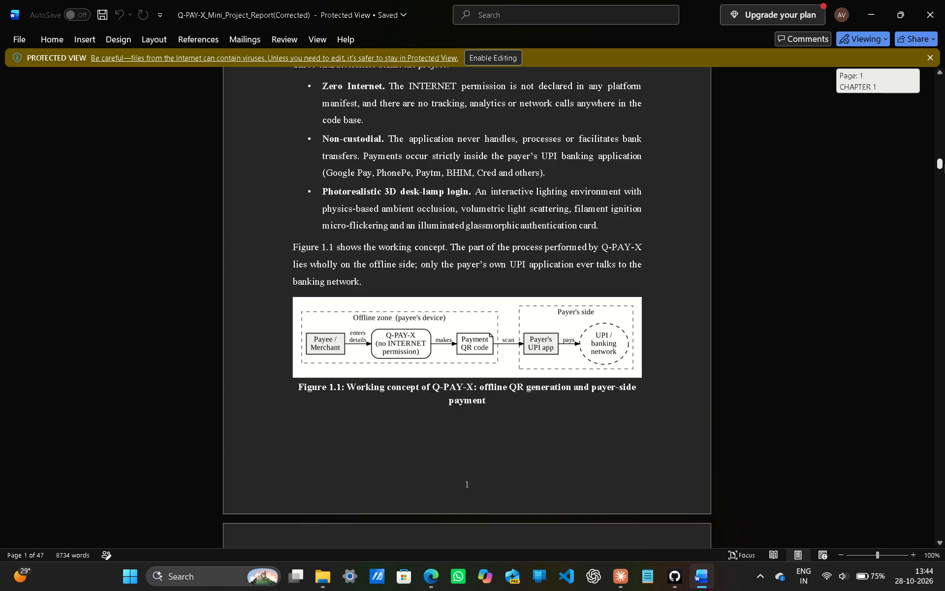
# Examine pages 9 and 10 to check the placement of section 2.4 Non-Functional Requirements and its table.
pyautogui.moveTo(944, 162); pyautogui.dragTo(944, 215)
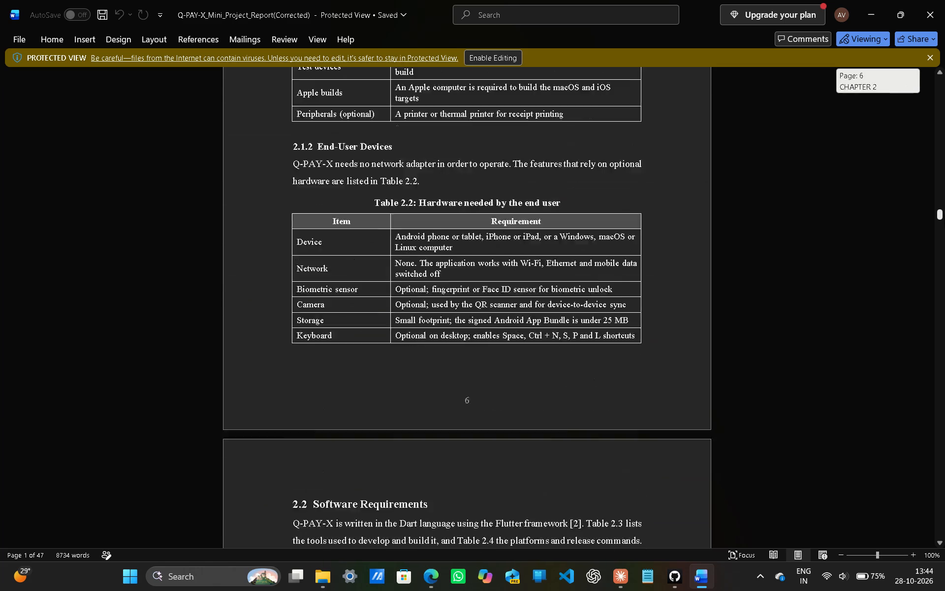
pyautogui.moveTo(944, 215); pyautogui.dragTo(944, 240)
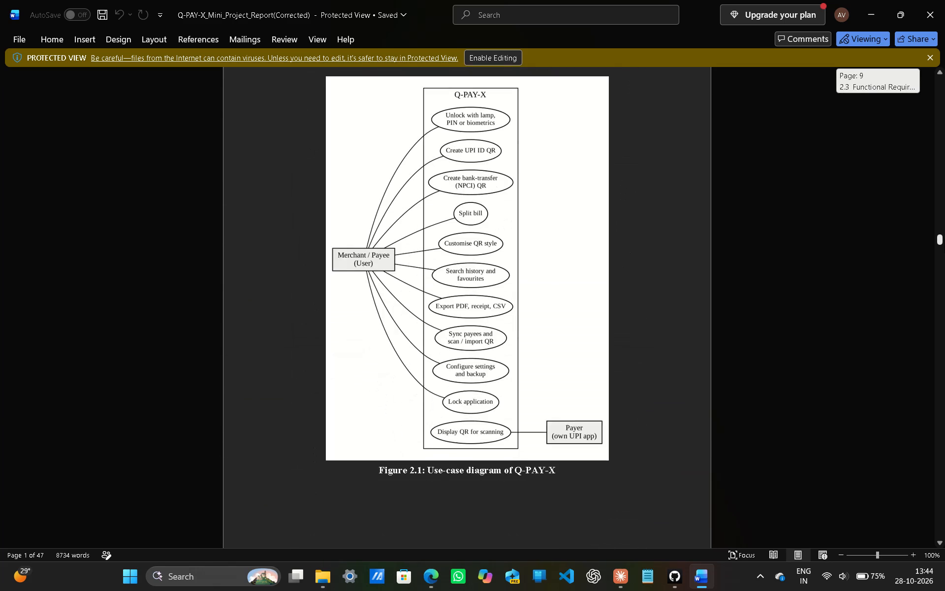
pyautogui.moveTo(944, 240); pyautogui.dragTo(940, 254)
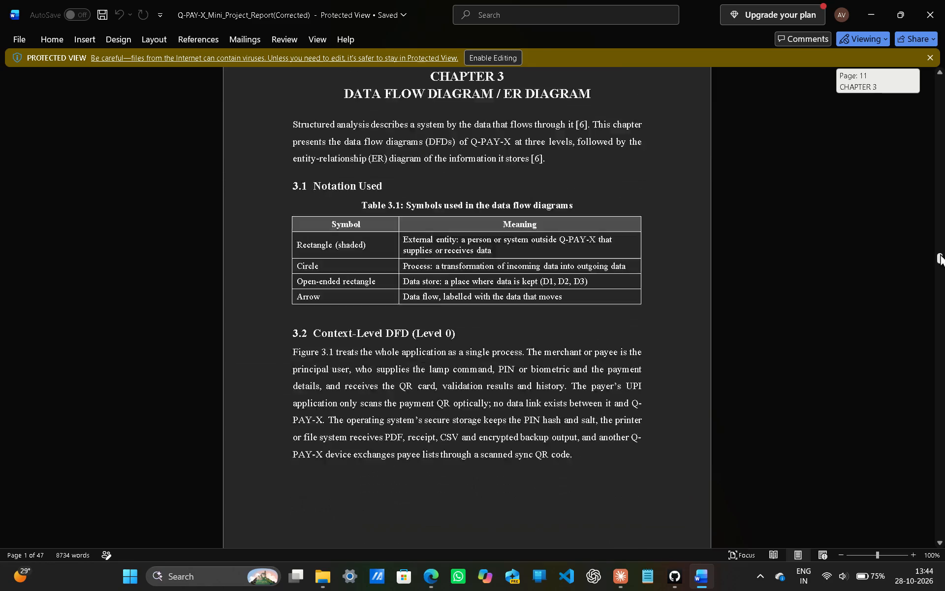
pyautogui.moveTo(940, 254); pyautogui.dragTo(931, 235)
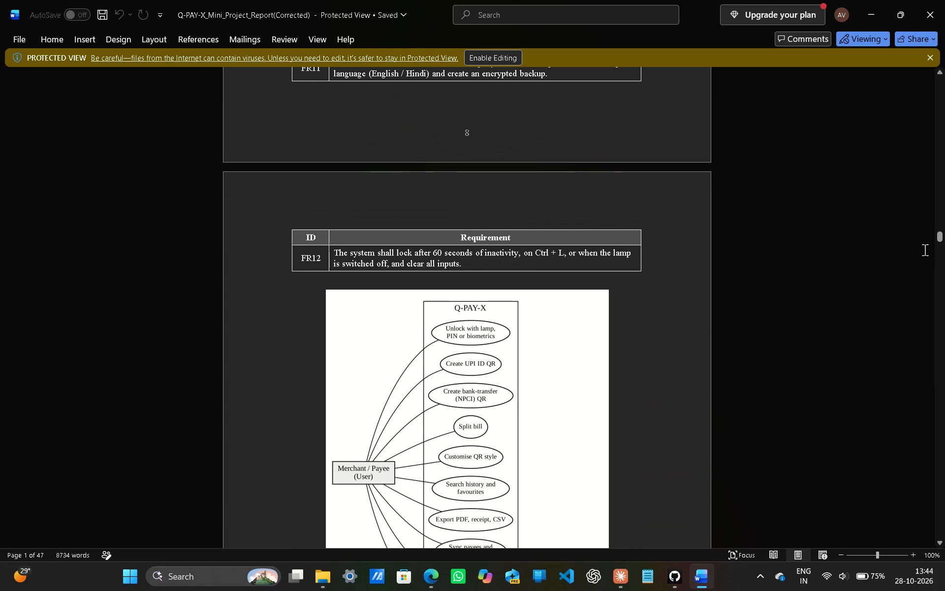
pyautogui.click(925, 250)
pyautogui.press('Down')
pyautogui.press('Down')
pyautogui.press('Down')
pyautogui.press('Down')
pyautogui.press('Down')
pyautogui.press('Down')
pyautogui.press('Down')
pyautogui.press('Down')
pyautogui.press('Down')
pyautogui.press('Down')
pyautogui.press('Down')
pyautogui.press('Down')
pyautogui.press('Down')
pyautogui.press('Down')
pyautogui.press('Down')
pyautogui.press('Down')
pyautogui.press('Down')
pyautogui.press('Down')
pyautogui.press('Down')
pyautogui.press('Down')
pyautogui.press('Down')
pyautogui.press('Down')
pyautogui.press('Down')
pyautogui.press('Down')
pyautogui.press('Down')
pyautogui.press('Down')
pyautogui.press('Down')
pyautogui.press('Down')
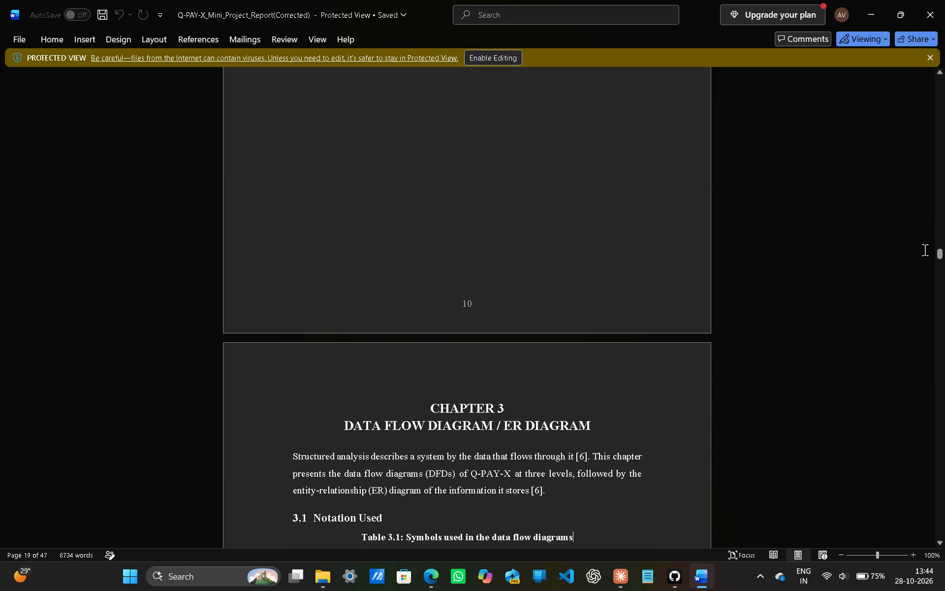
pyautogui.click(925, 250)
pyautogui.press('Up')
pyautogui.press('Up')
pyautogui.press('Up')
pyautogui.press('Up')
pyautogui.press('Up')
pyautogui.press('Up')
pyautogui.press('Up')
pyautogui.press('Up')
pyautogui.press('Up')
pyautogui.press('Up')
pyautogui.press('Up')
pyautogui.press('Up')
pyautogui.press('Up')
pyautogui.press('Up')
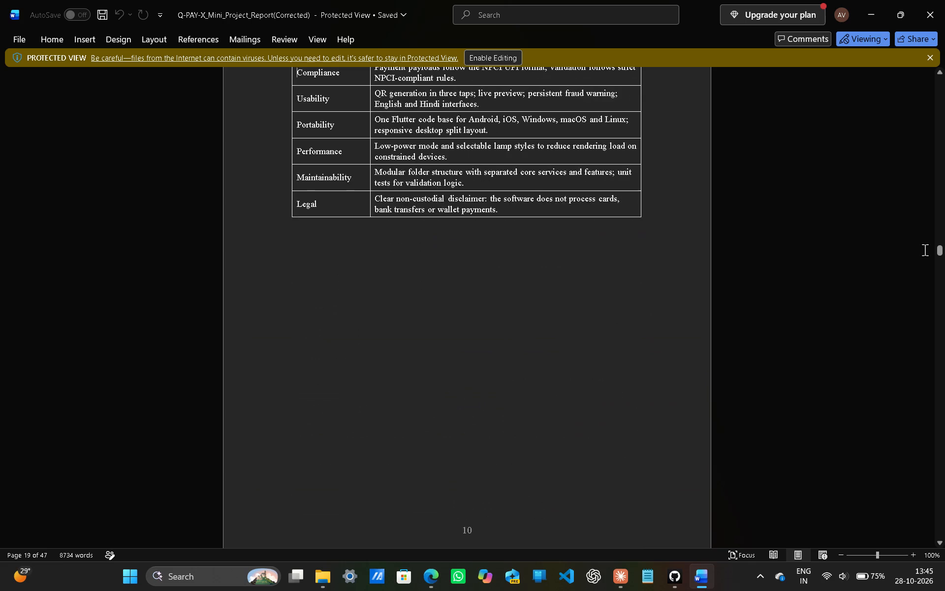
pyautogui.moveTo(943, 238); pyautogui.dragTo(942, 248)
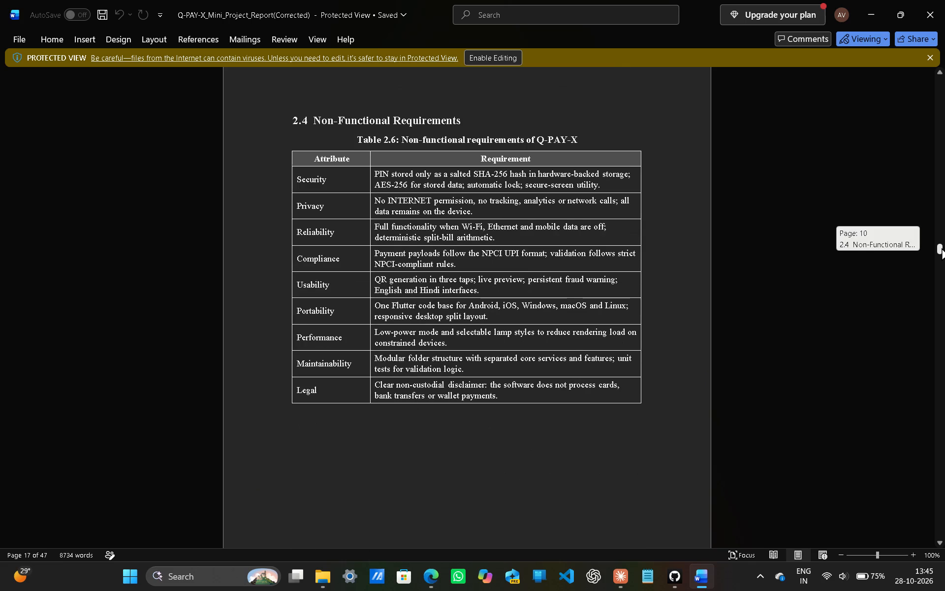
# Check the References list and the last page of the report, and close the document.
pyautogui.moveTo(942, 248); pyautogui.dragTo(944, 315)
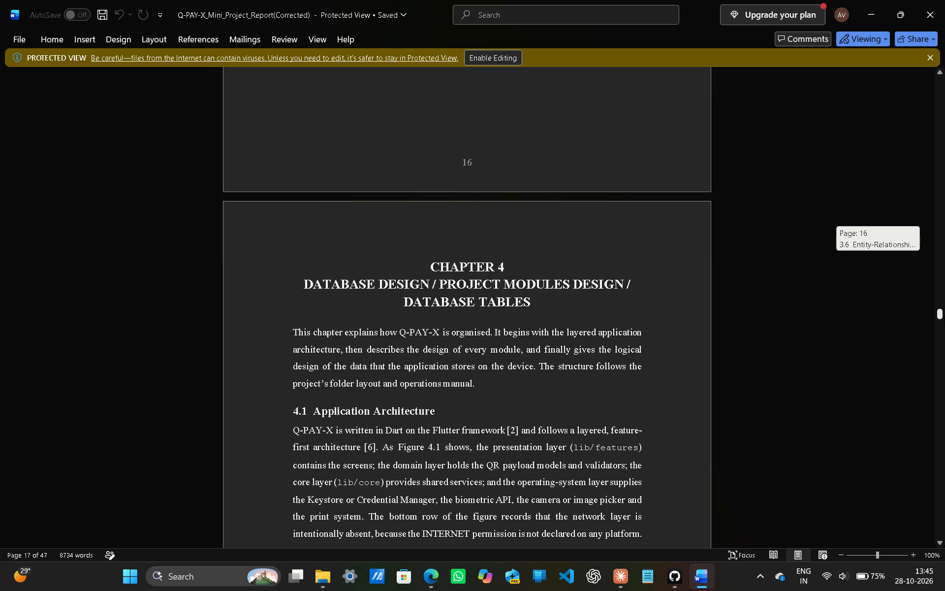
pyautogui.moveTo(944, 315); pyautogui.dragTo(944, 414)
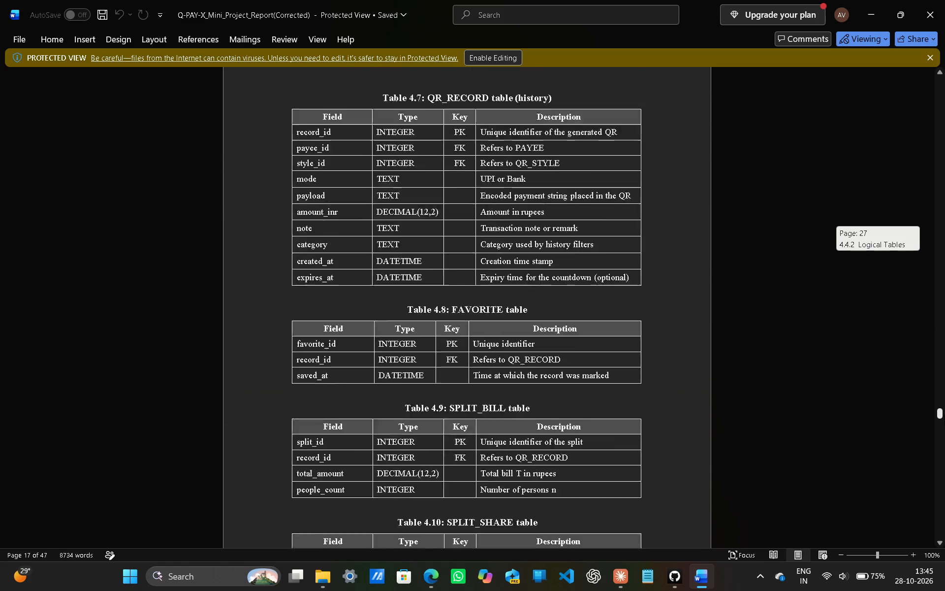
pyautogui.moveTo(944, 414); pyautogui.dragTo(944, 478)
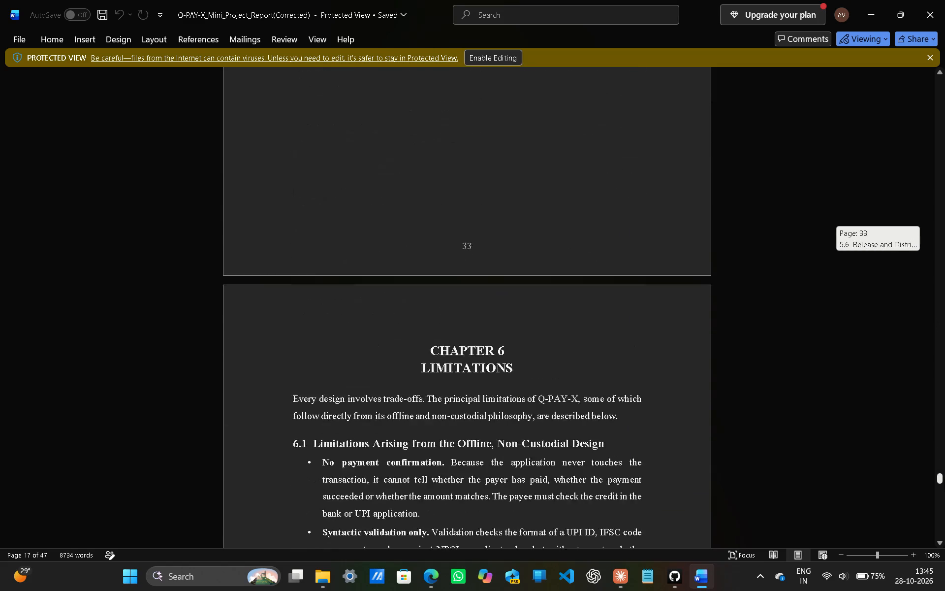
pyautogui.moveTo(944, 478); pyautogui.dragTo(944, 527)
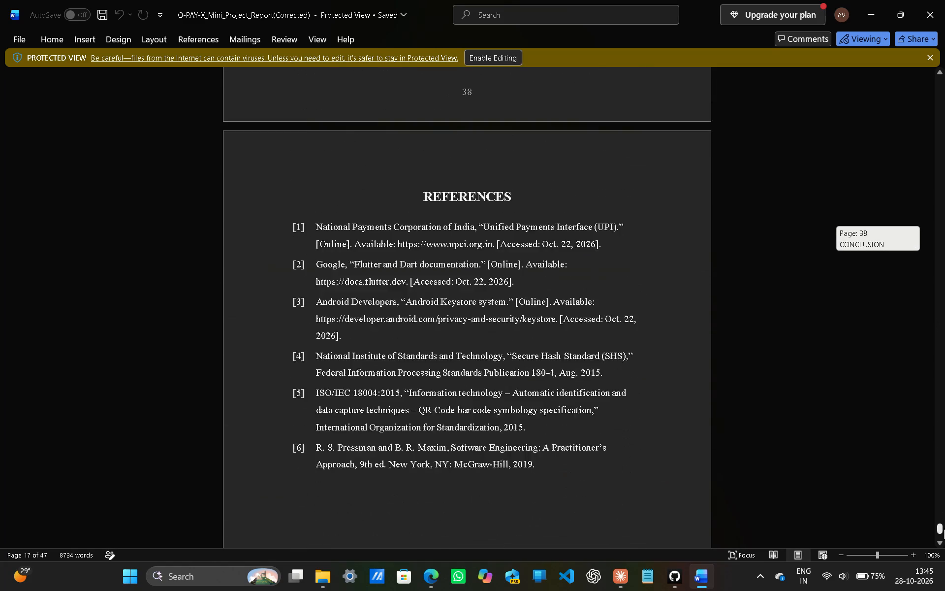
pyautogui.moveTo(944, 527); pyautogui.dragTo(944, 539)
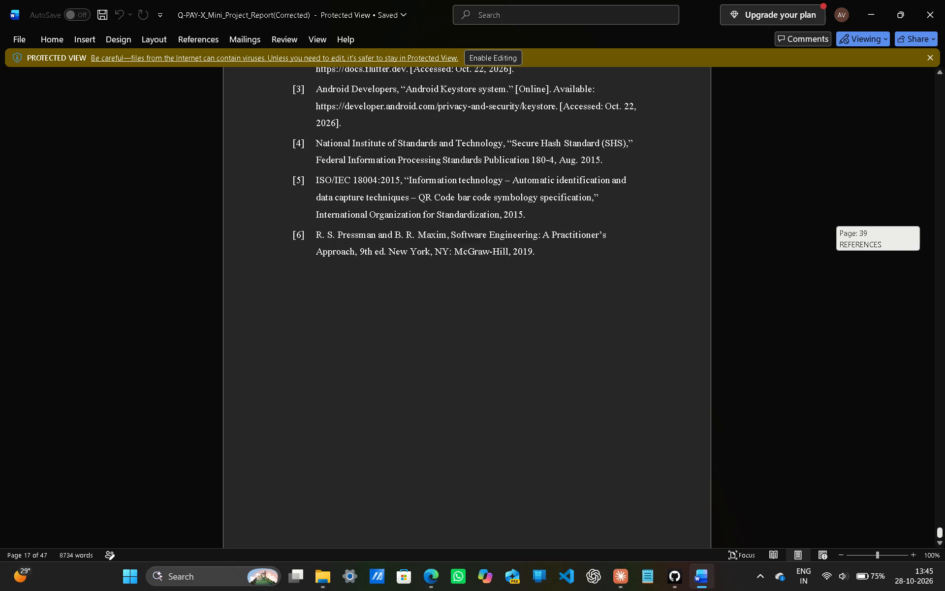
pyautogui.moveTo(944, 539); pyautogui.dragTo(930, 507)
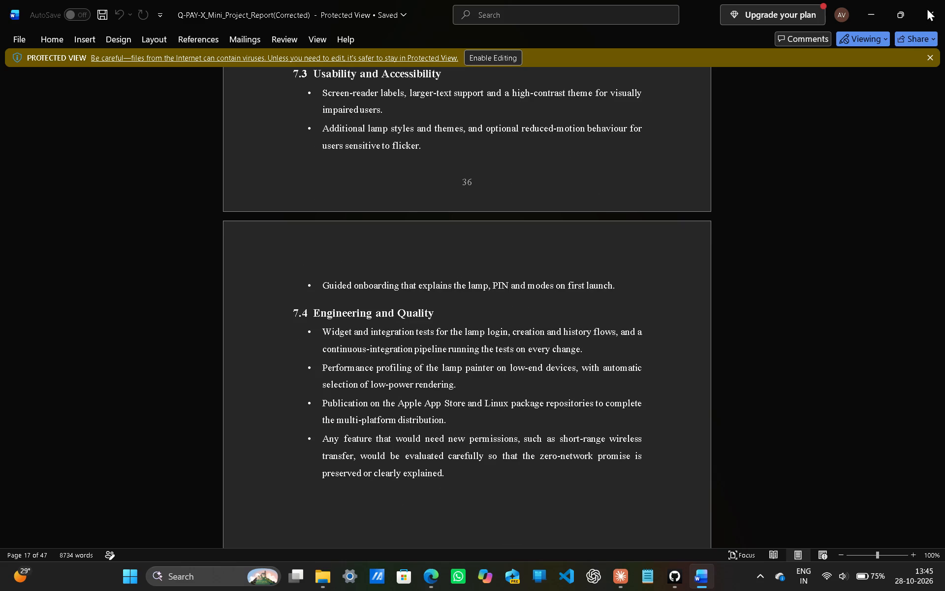
pyautogui.click(927, 8)
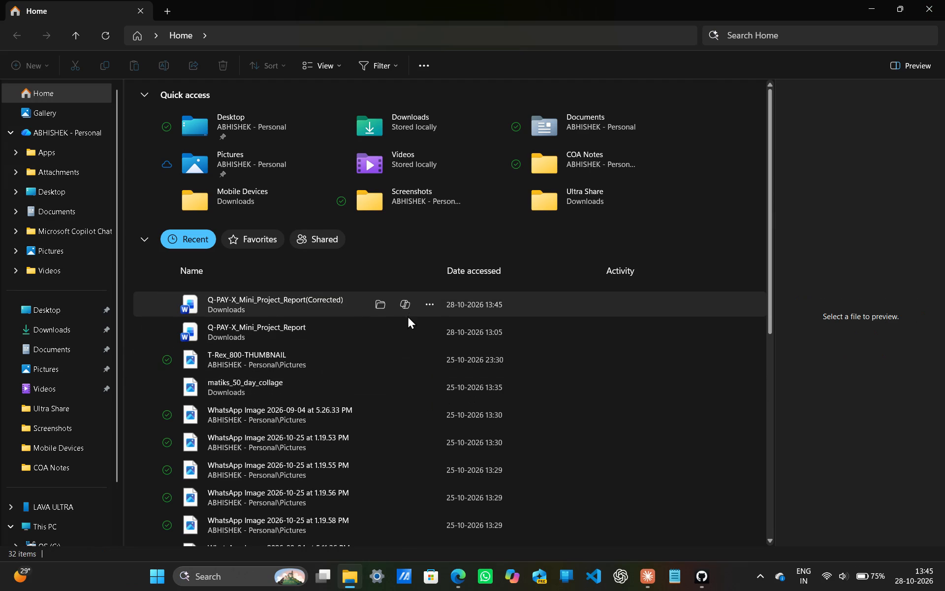
# Go to the Downloads location of Q-PAY-X_Mini_Project_Report(Corrected) and open the report in Word.
pyautogui.click(381, 303)
pyautogui.rightClick(273, 115)
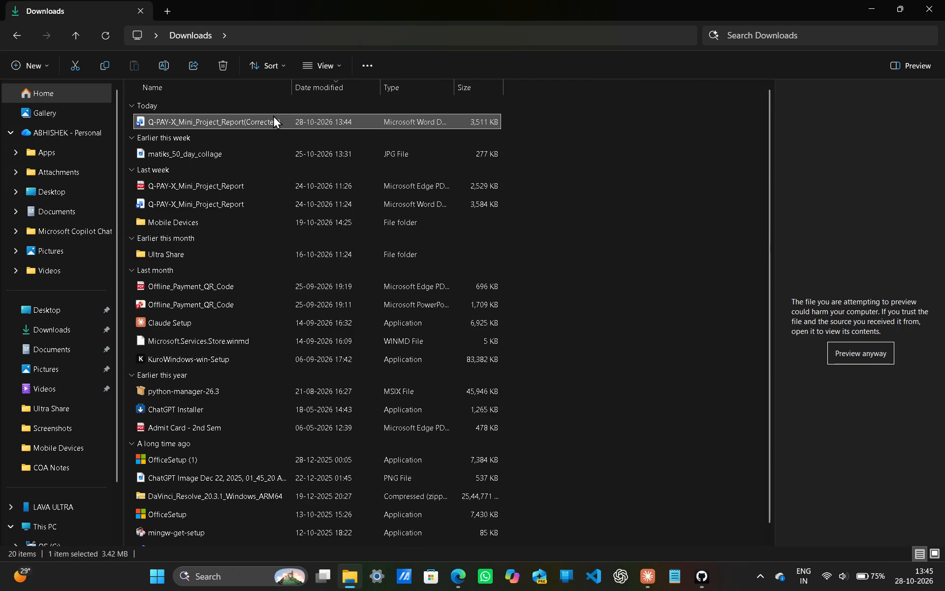
pyautogui.click(610, 148)
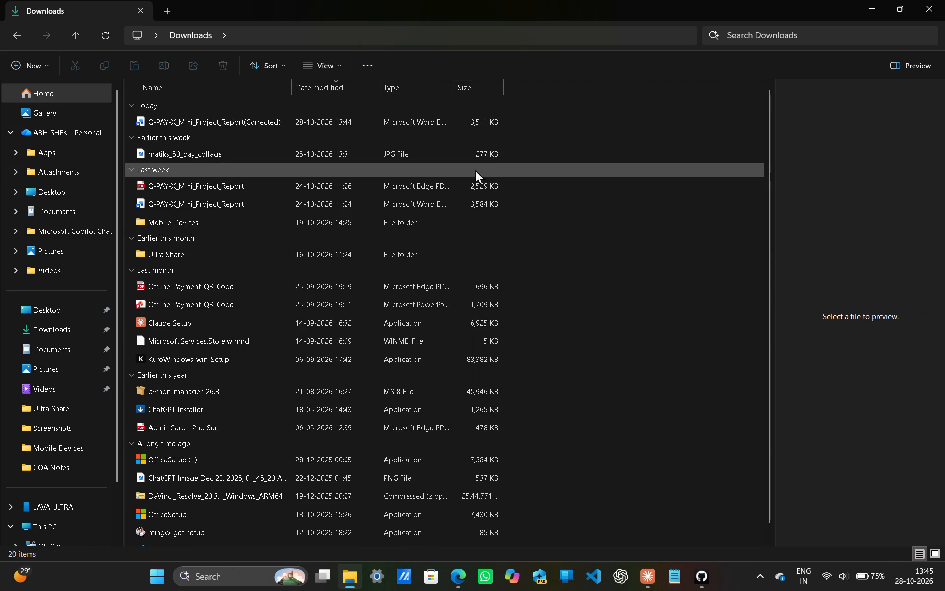
pyautogui.click(302, 121)
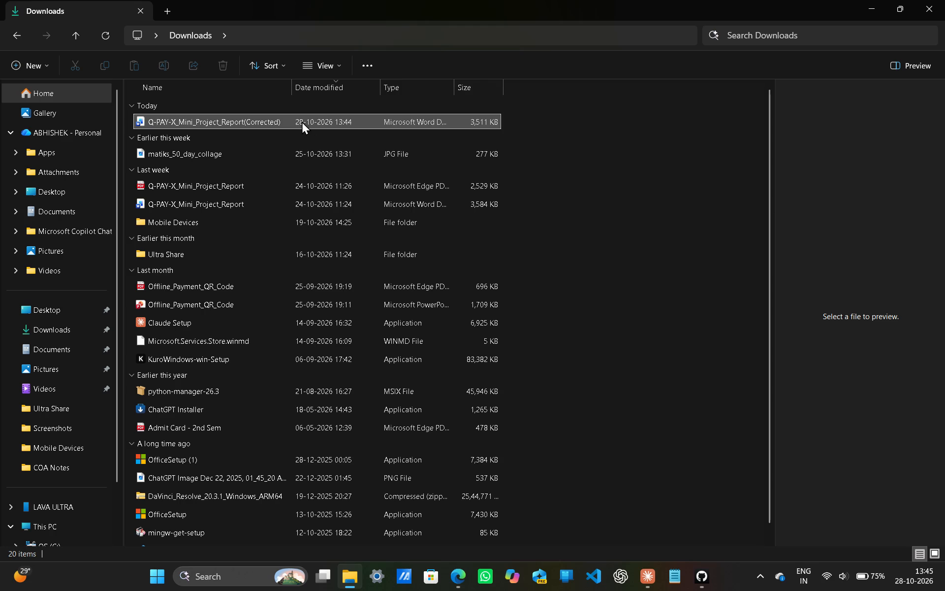
pyautogui.doubleClick(302, 121)
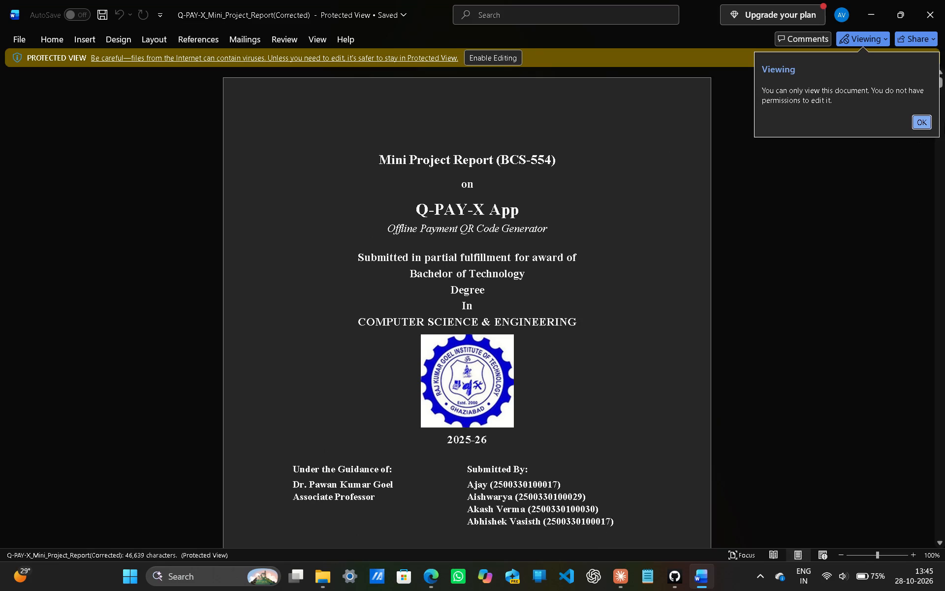
# Dismiss the Viewing notice and enable editing for the protected report.
pyautogui.click(924, 119)
pyautogui.click(870, 40)
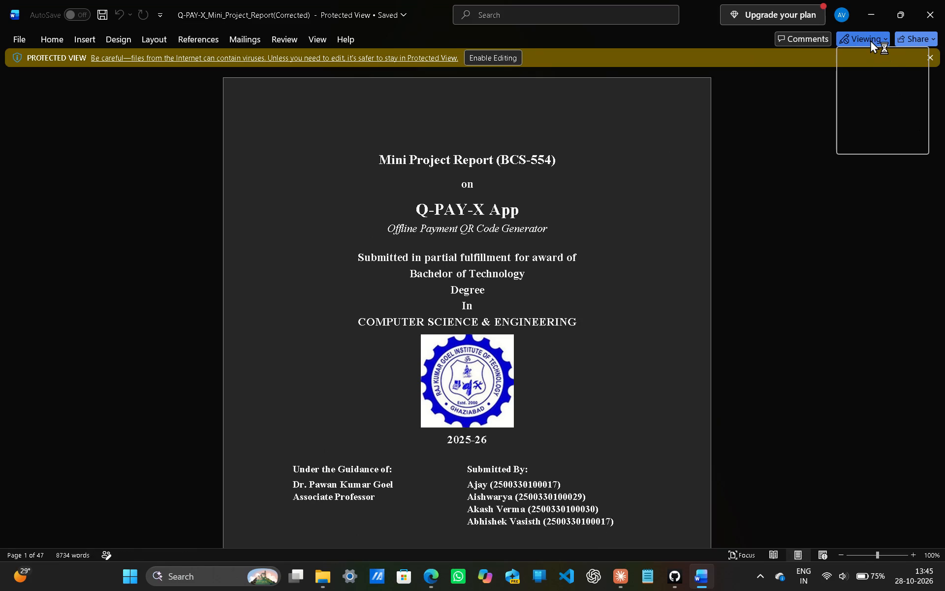
pyautogui.click(867, 51)
pyautogui.click(783, 182)
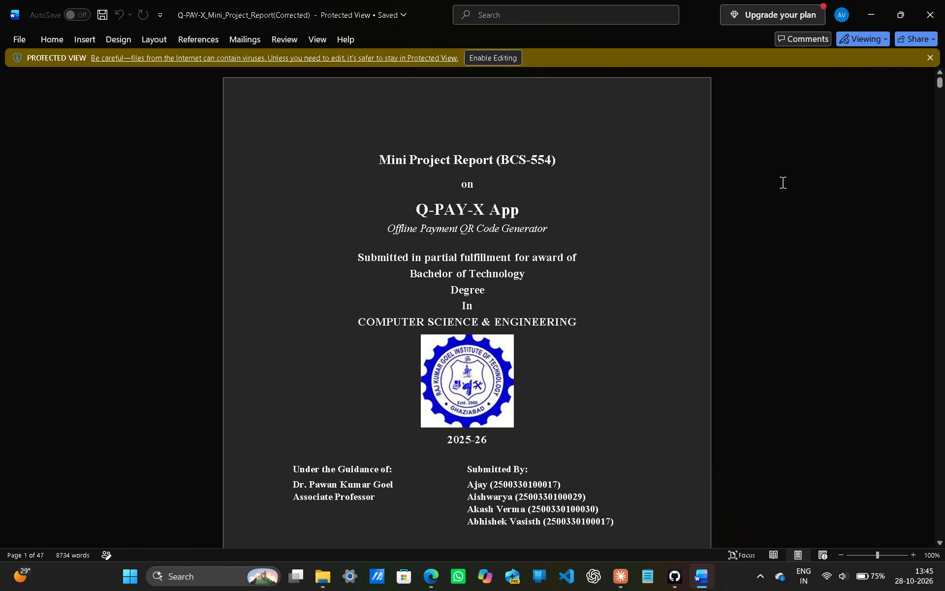
pyautogui.click(487, 56)
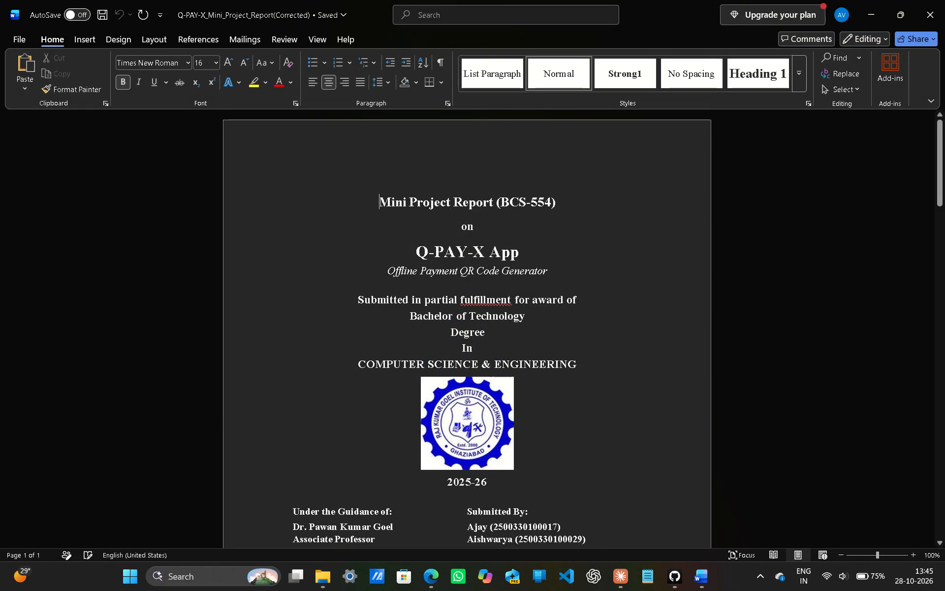
# Delete the entire cover page content, from the Mini Project Report (BCS-554) title through the university affiliation line.
pyautogui.moveTo(380, 199); pyautogui.dragTo(442, 278)
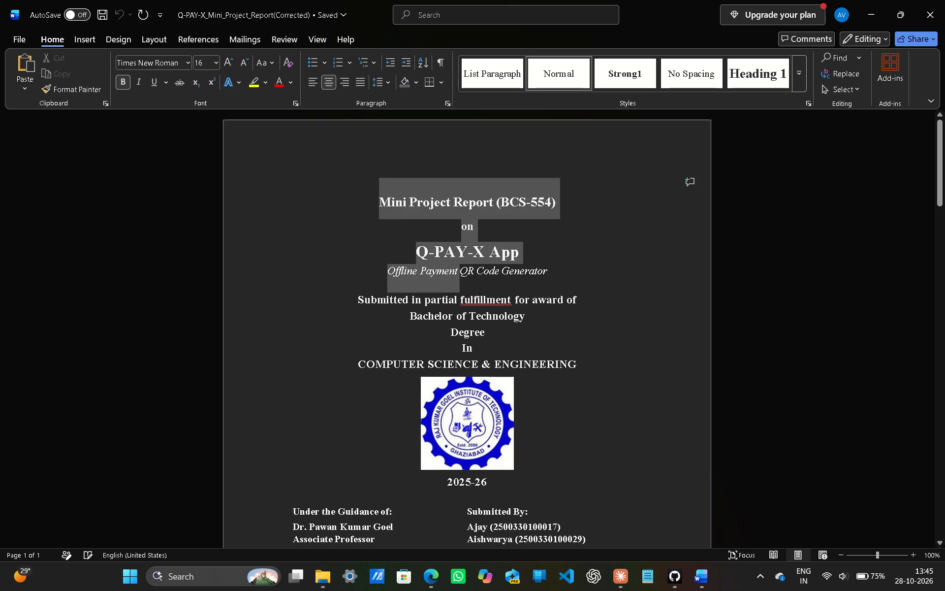
pyautogui.moveTo(442, 278); pyautogui.dragTo(583, 434)
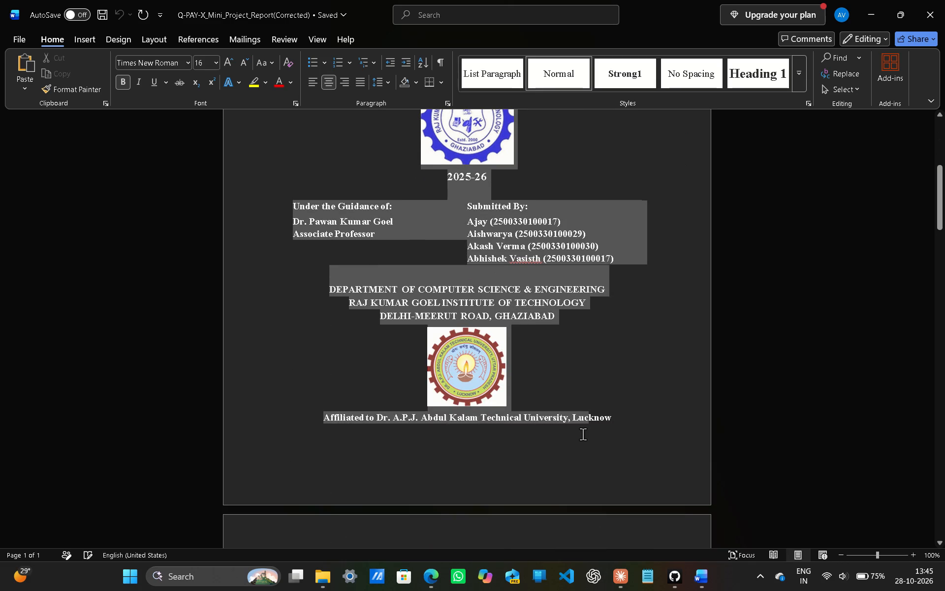
pyautogui.moveTo(583, 434); pyautogui.dragTo(614, 442)
pyautogui.press('Delete')
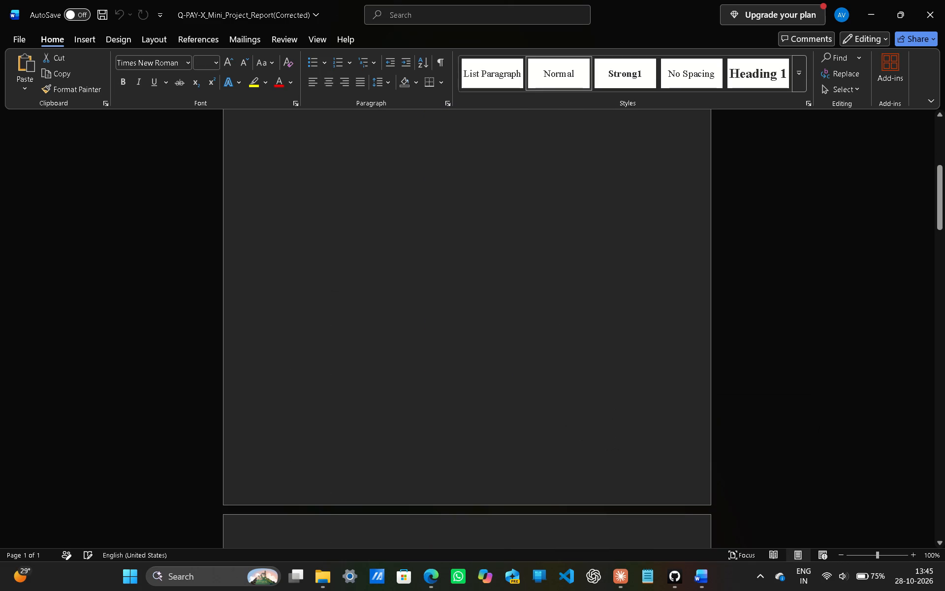
# Look through the report from the Synopsis to section 1.3 Problem Definition, and return to the first page.
pyautogui.click(810, 348)
pyautogui.press('Down')
pyautogui.press('Down')
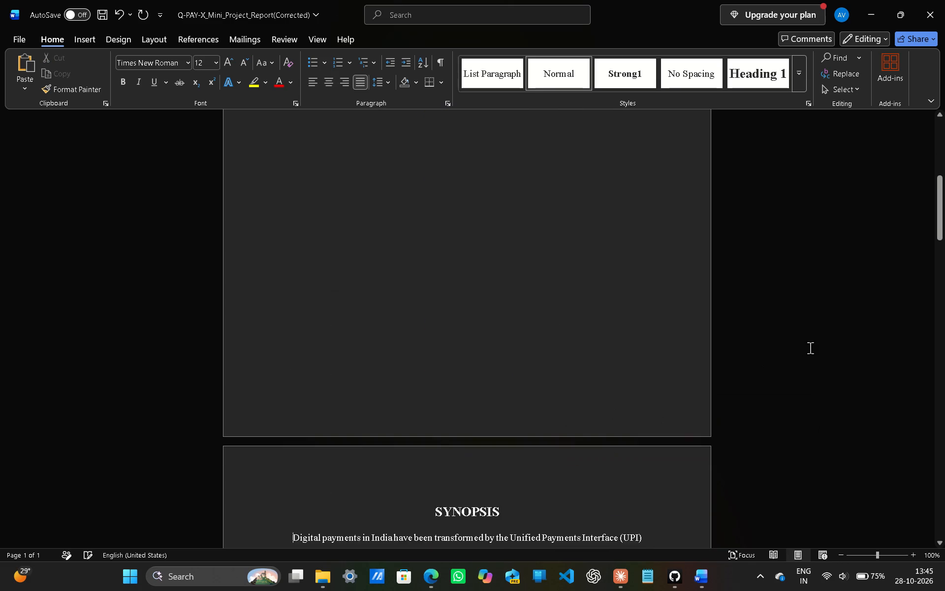
pyautogui.press('Down')
pyautogui.press('Down')
pyautogui.press('Down')
pyautogui.press('Down')
pyautogui.press('Down')
pyautogui.press('Down')
pyautogui.press('Down')
pyautogui.press('Down')
pyautogui.press('Down')
pyautogui.press('Down')
pyautogui.press('Down')
pyautogui.press('Down')
pyautogui.press('Down')
pyautogui.press('Down')
pyautogui.press('Down')
pyautogui.press('Down')
pyautogui.press('Down')
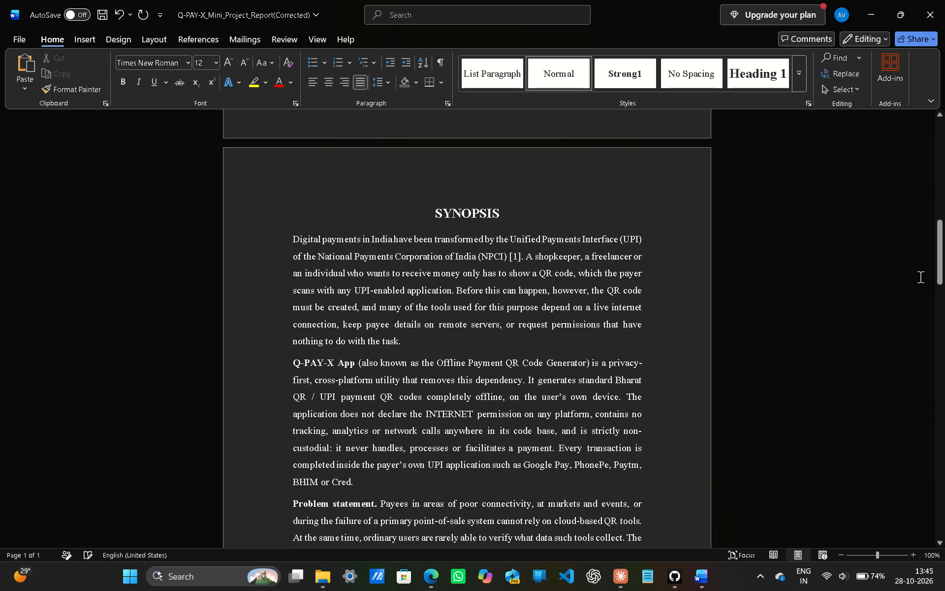
pyautogui.moveTo(940, 249); pyautogui.dragTo(941, 237)
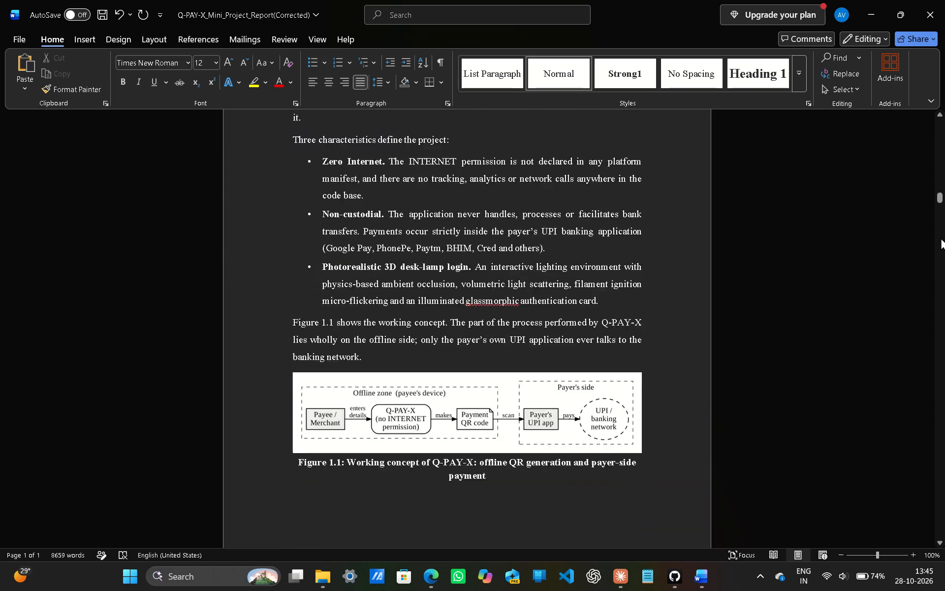
pyautogui.moveTo(941, 237); pyautogui.dragTo(940, 181)
pyautogui.moveTo(938, 207); pyautogui.dragTo(938, 205)
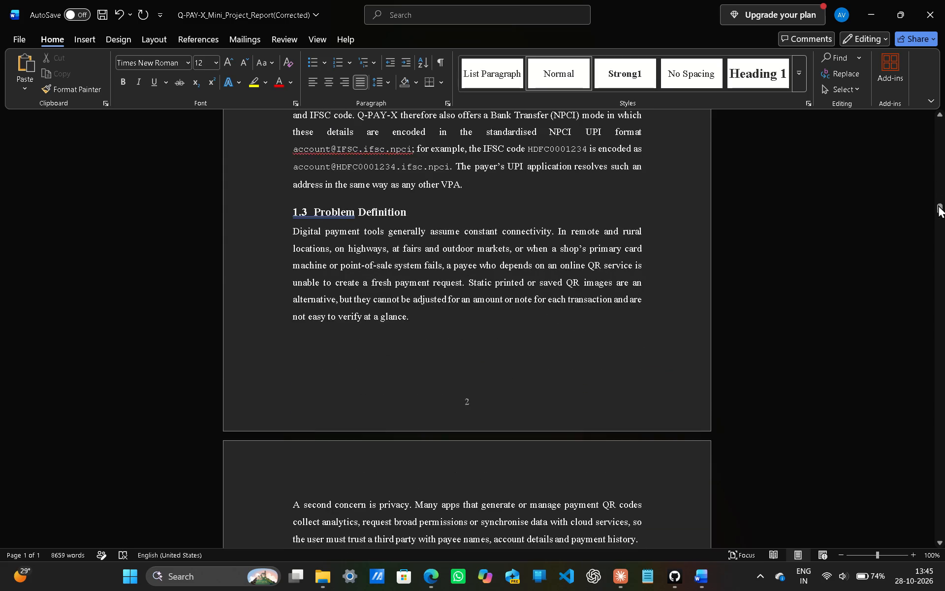
pyautogui.moveTo(938, 205); pyautogui.dragTo(938, 112)
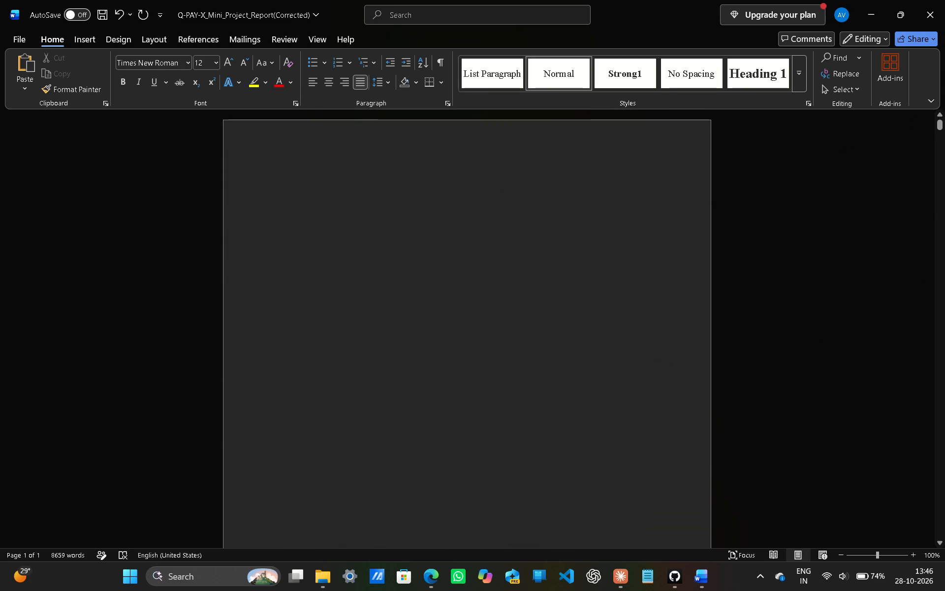
# Place the text cursor at the start of the empty first page.
pyautogui.click(506, 260)
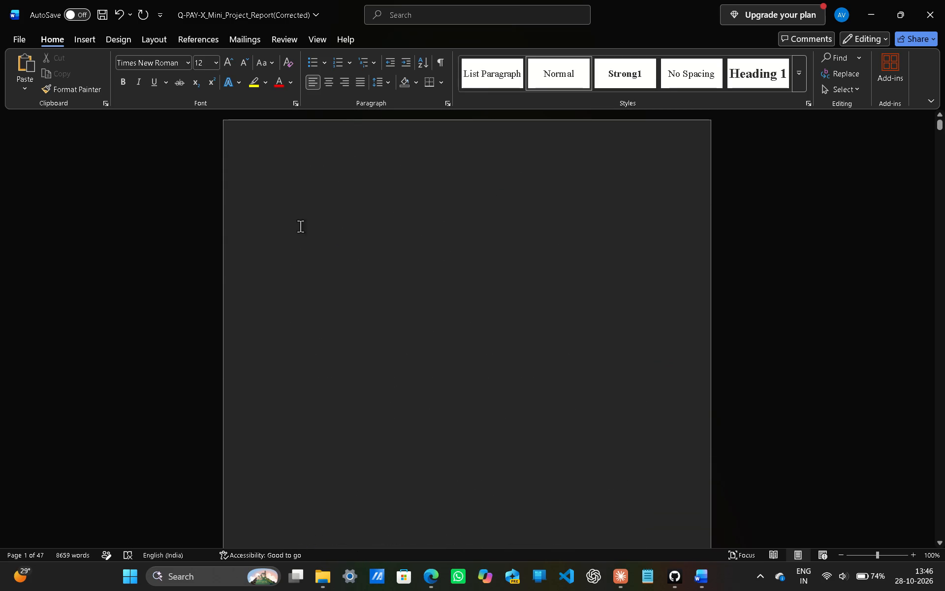
pyautogui.click(275, 151)
pyautogui.click(275, 151)
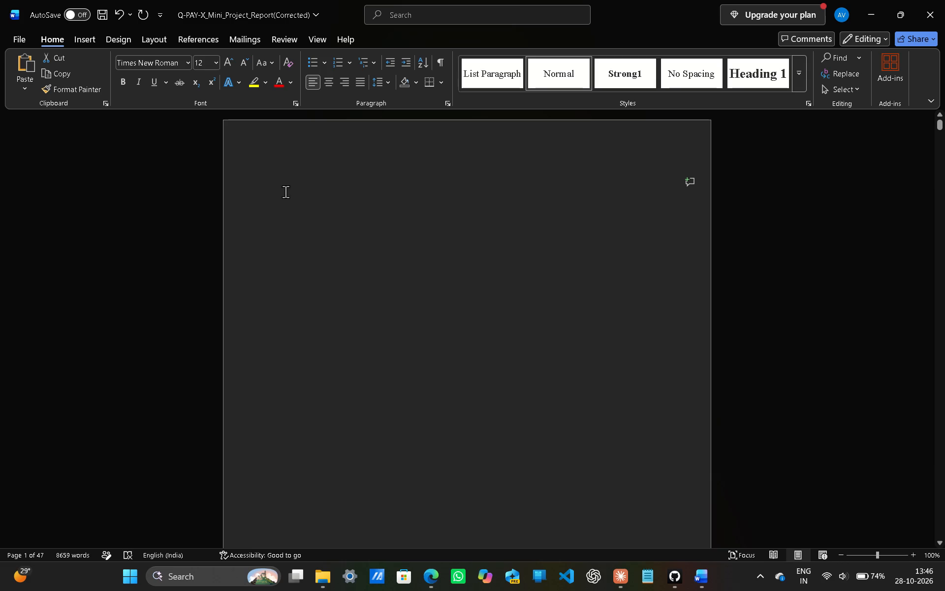
pyautogui.click(286, 192)
pyautogui.click(286, 192)
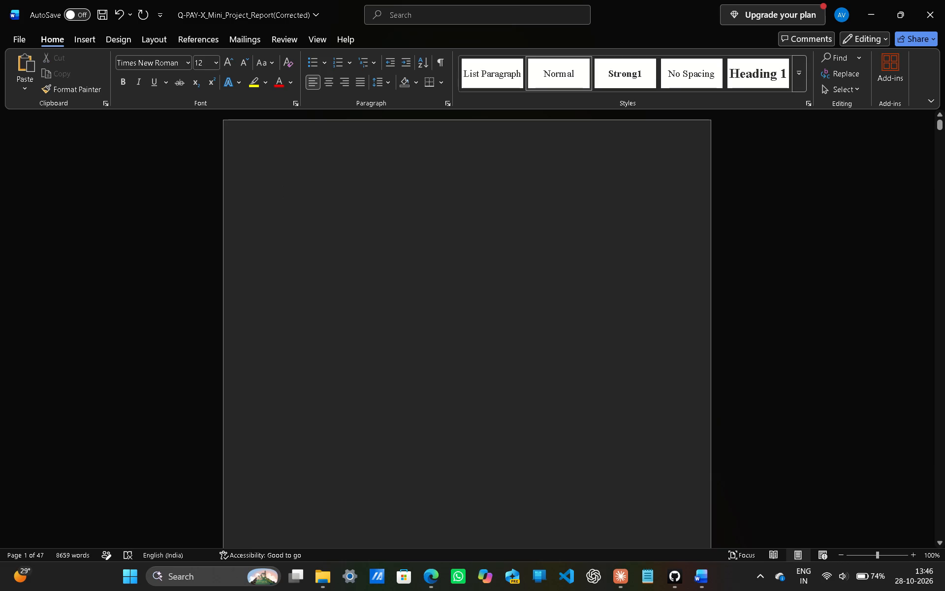
pyautogui.doubleClick(286, 192)
# Switch to the GitHub Pages settings window of the PinInTrust-Official_Website repository and close it.
pyautogui.click(674, 586)
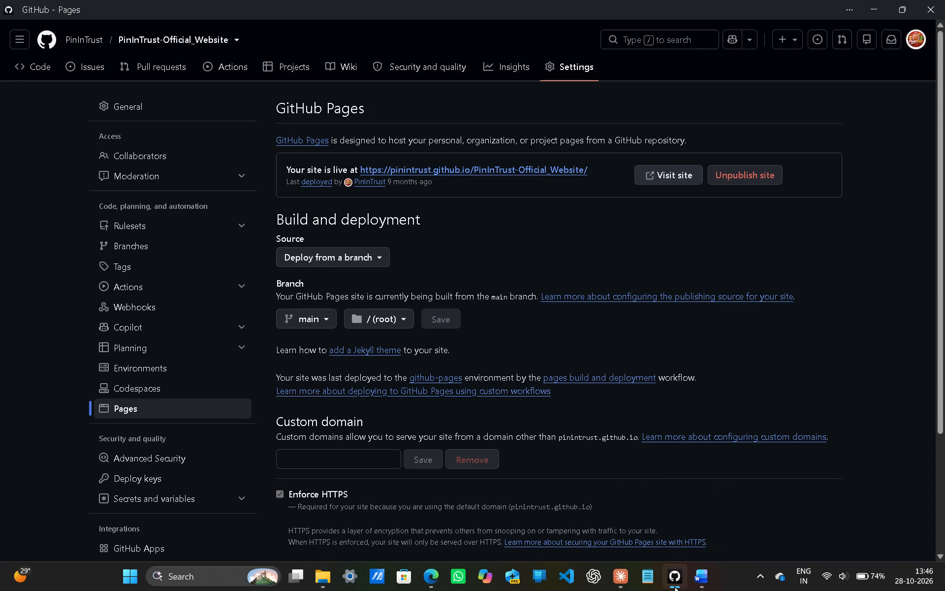
pyautogui.click(936, 7)
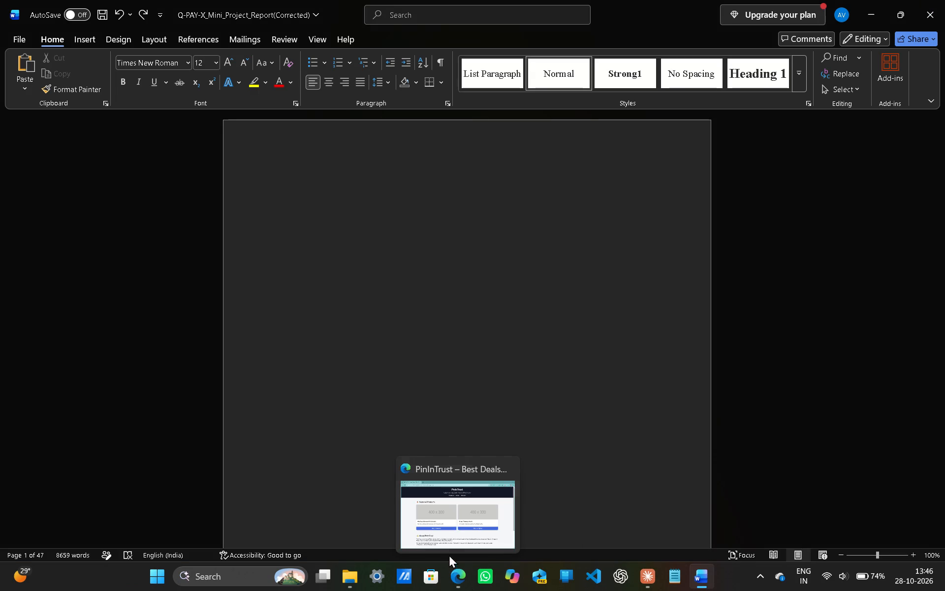
# Close the browser window showing the PinInTrust – Best Deals site.
pyautogui.click(506, 460)
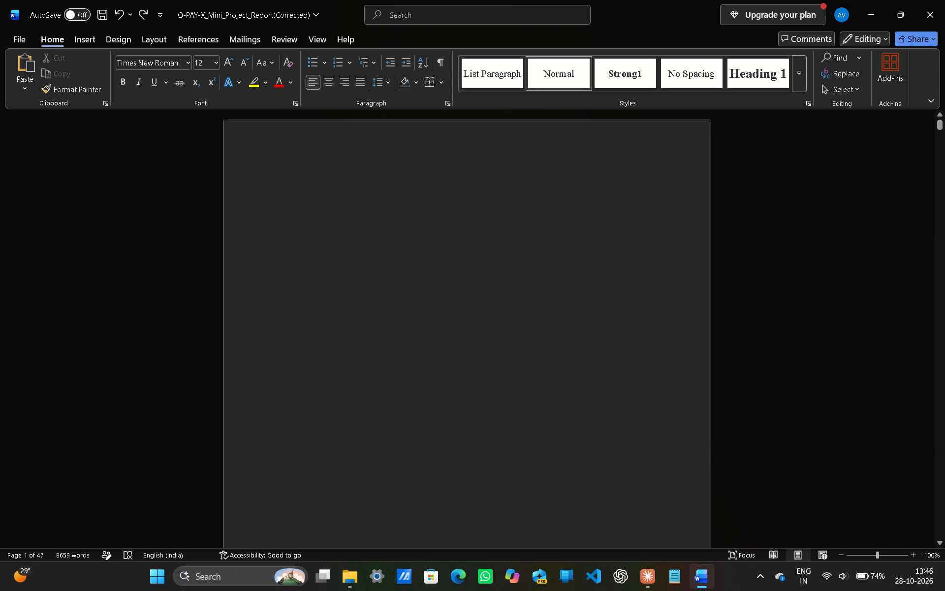
# Switch to File Explorer and look through the recent files listed on its Home page.
pyautogui.click(356, 586)
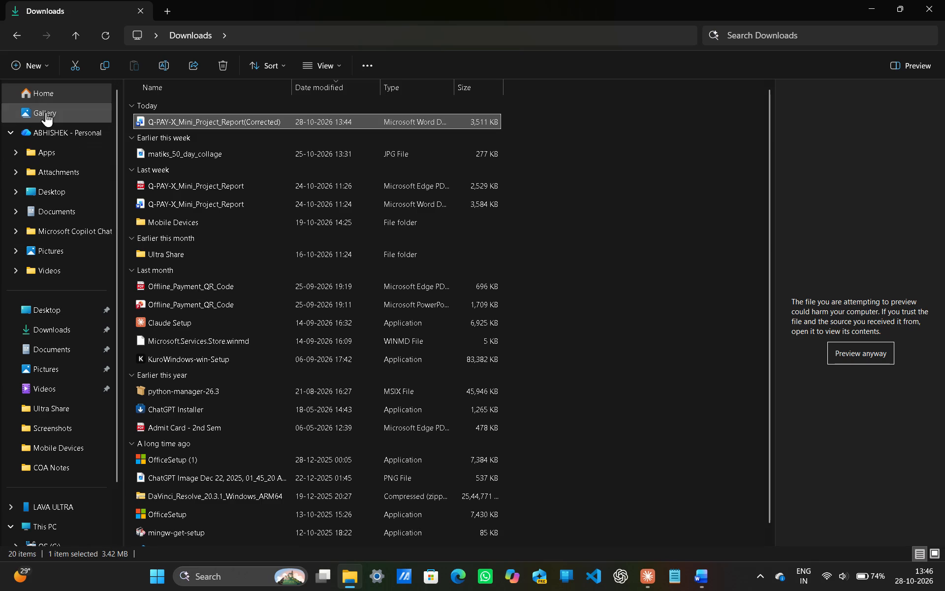
pyautogui.click(48, 91)
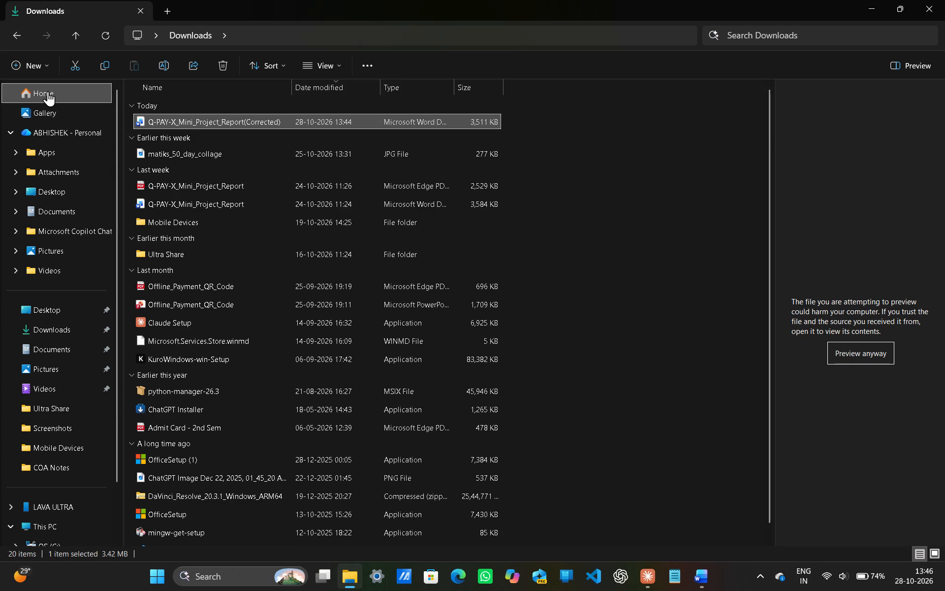
pyautogui.press('Down')
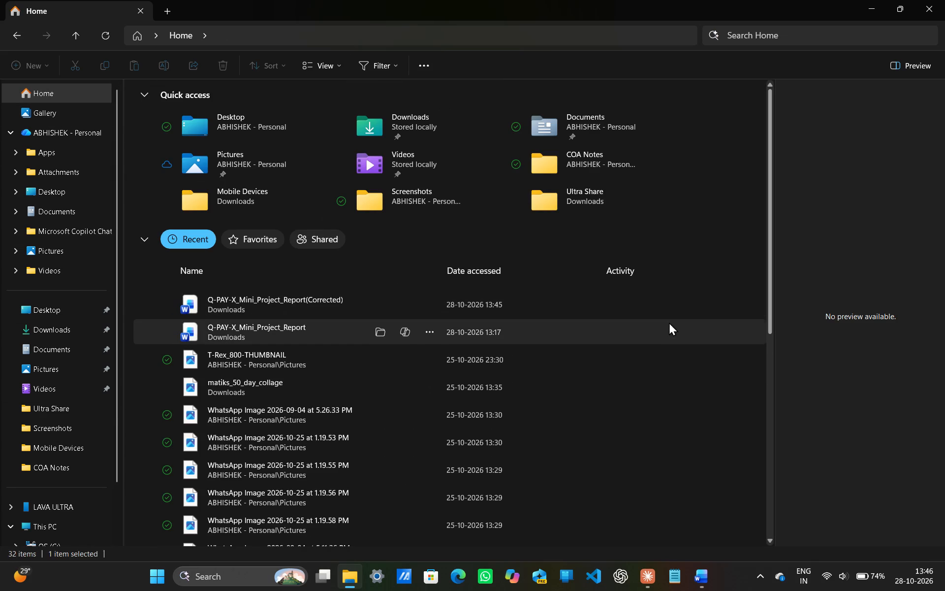
pyautogui.press('Down')
pyautogui.press('Down')
pyautogui.press('Down')
pyautogui.press('Down')
pyautogui.press('Down')
pyautogui.press('Down')
pyautogui.press('Down')
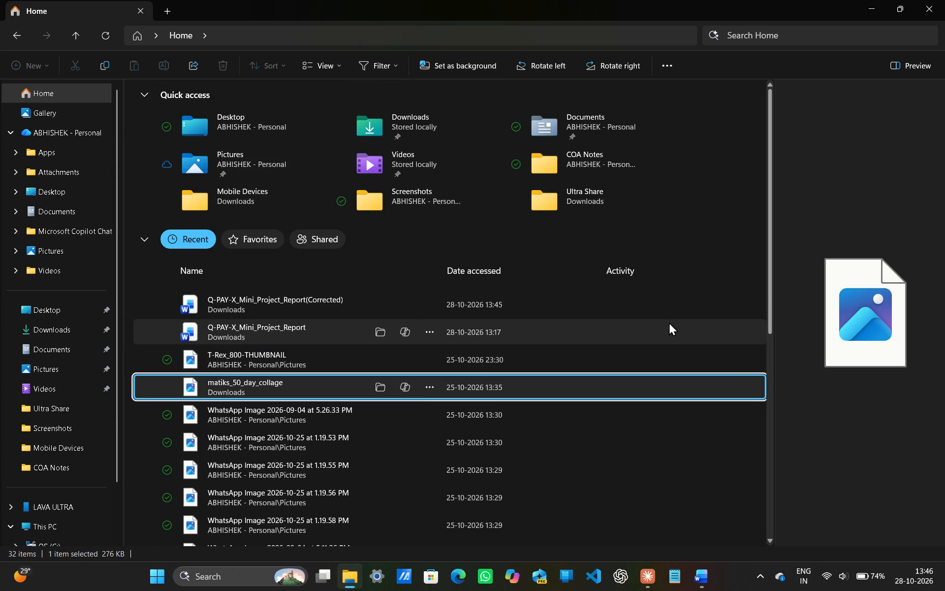
pyautogui.press('Down')
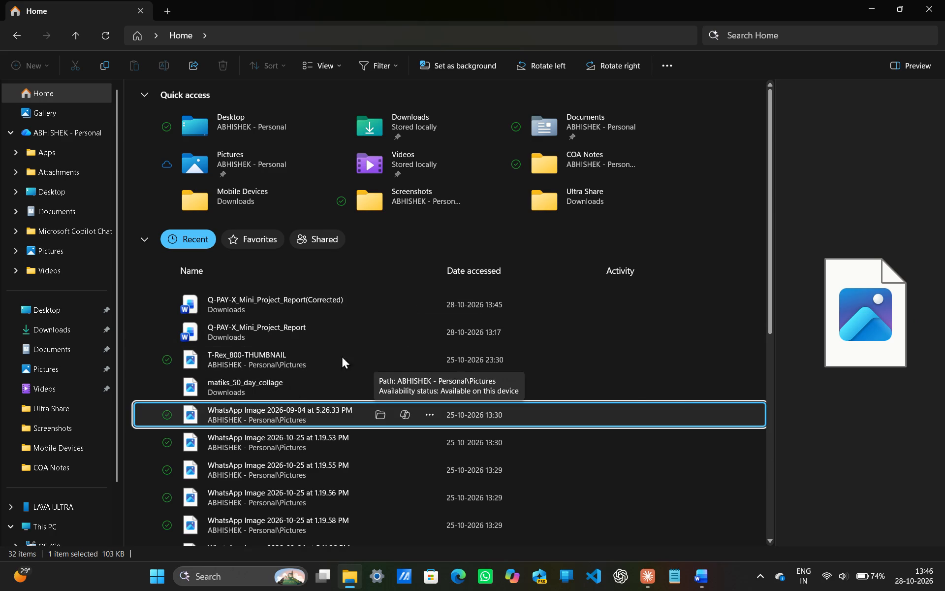
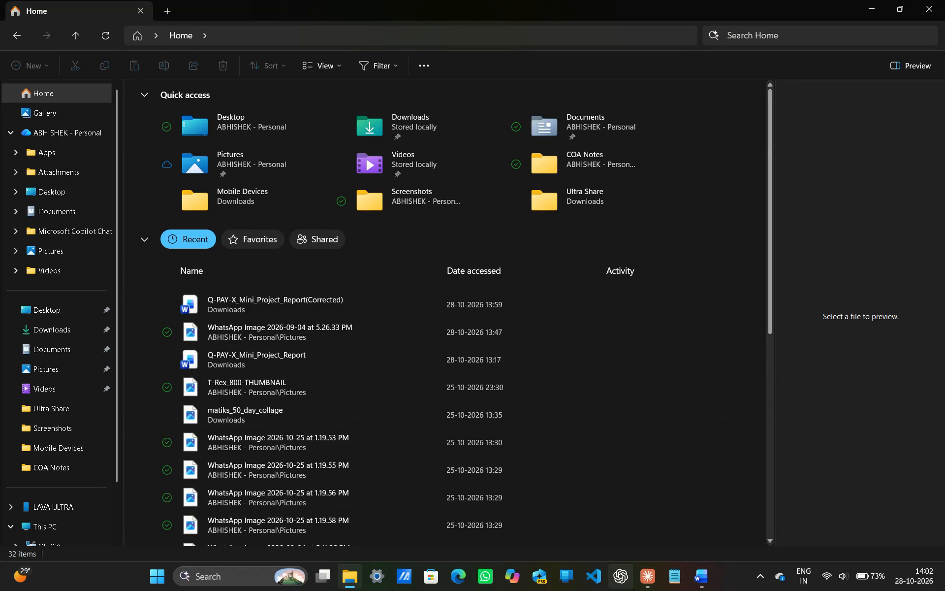
# Open the Q-PAY-X_Mini_Project_Report(Corrected) Word document from the recent files in File Explorer.
pyautogui.doubleClick(324, 307)
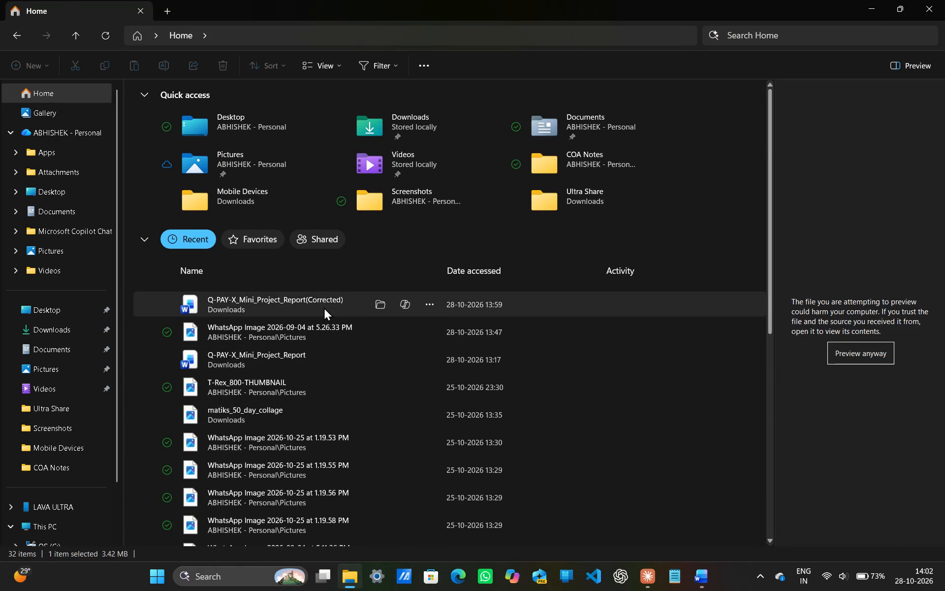
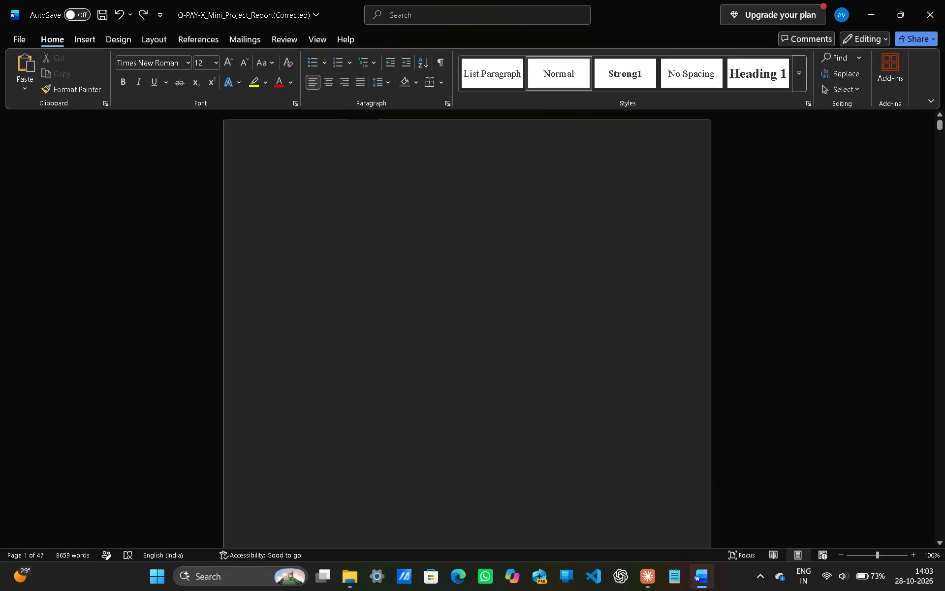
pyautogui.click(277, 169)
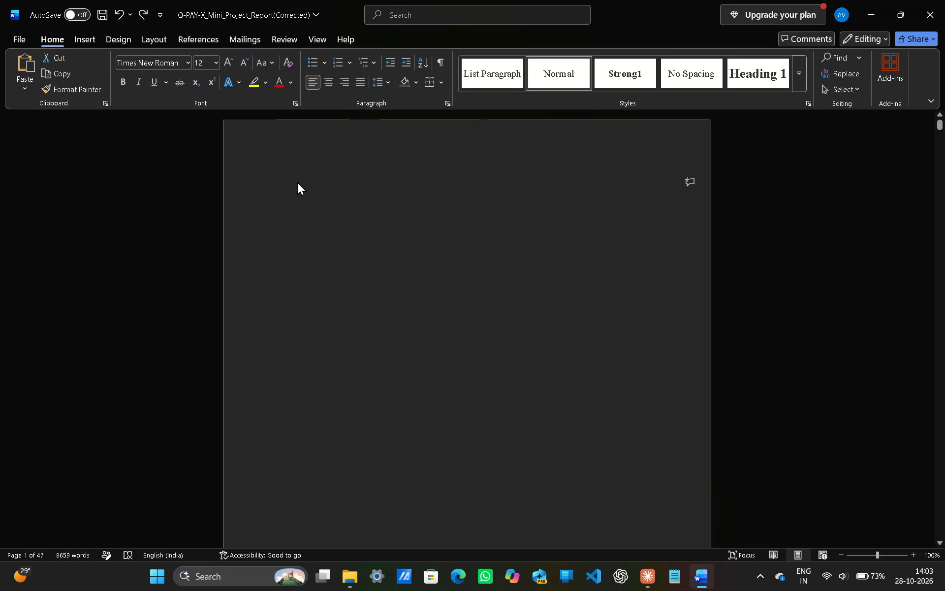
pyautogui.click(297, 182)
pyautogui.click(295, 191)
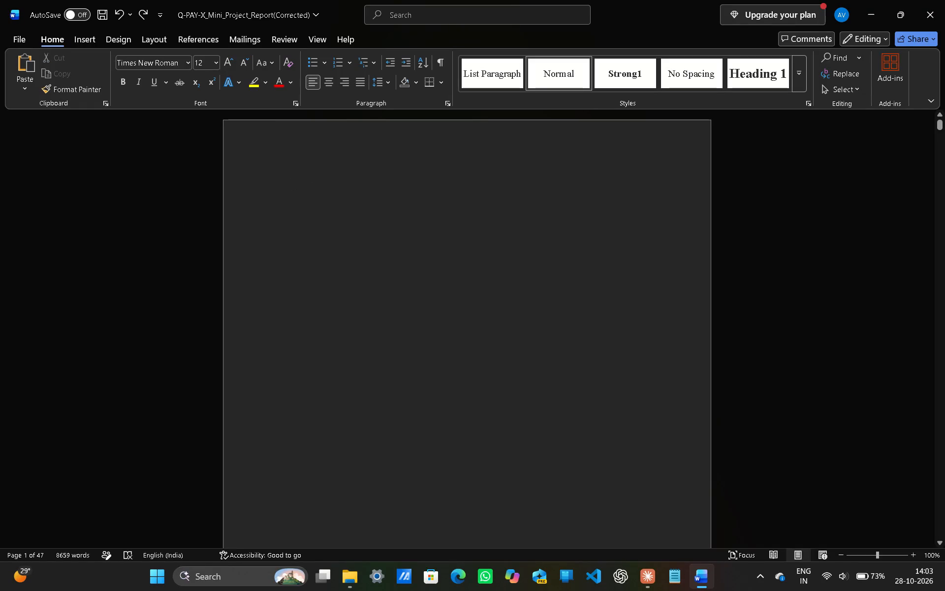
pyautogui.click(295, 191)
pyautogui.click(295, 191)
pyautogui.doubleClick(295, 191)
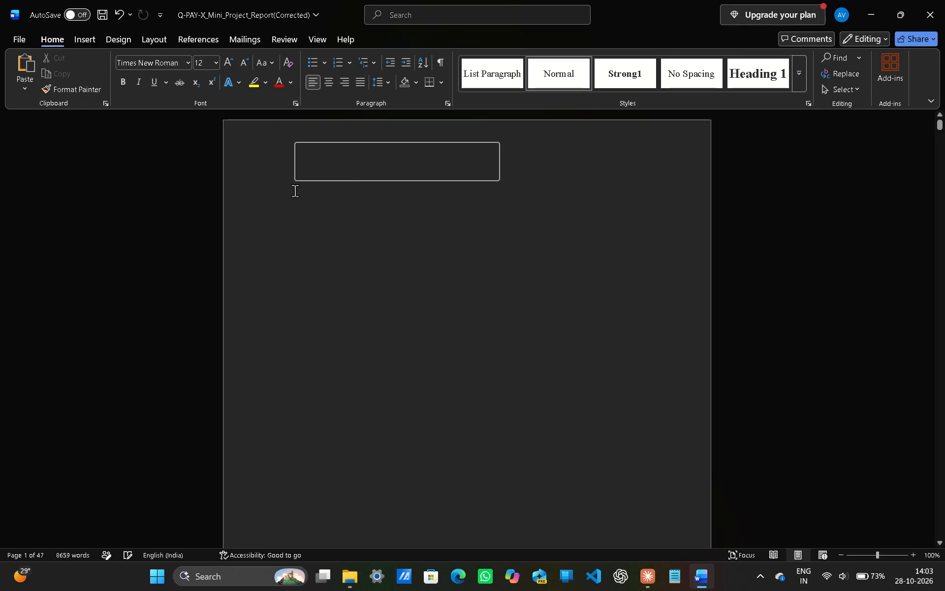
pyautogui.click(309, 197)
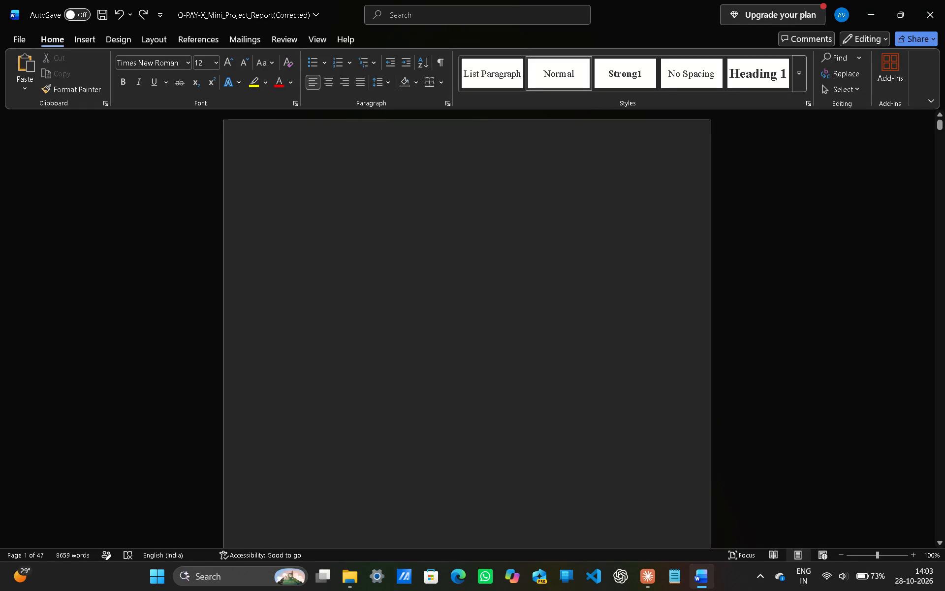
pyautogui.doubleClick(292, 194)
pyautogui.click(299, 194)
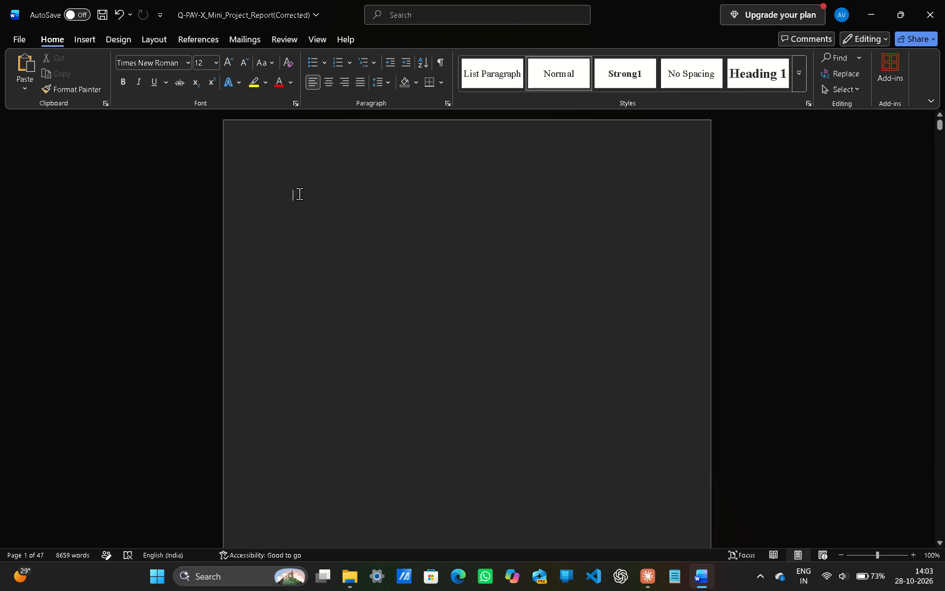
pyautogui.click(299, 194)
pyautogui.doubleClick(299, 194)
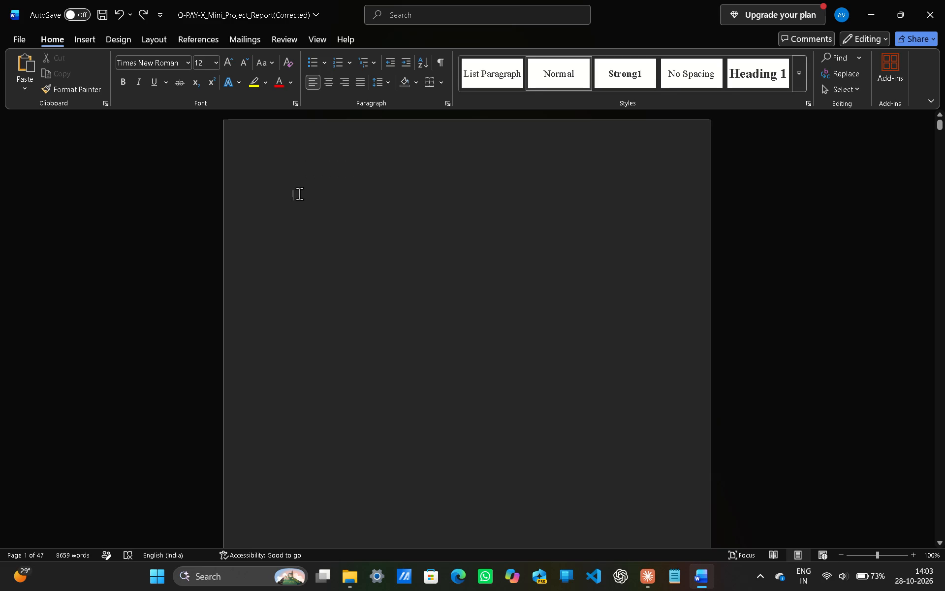
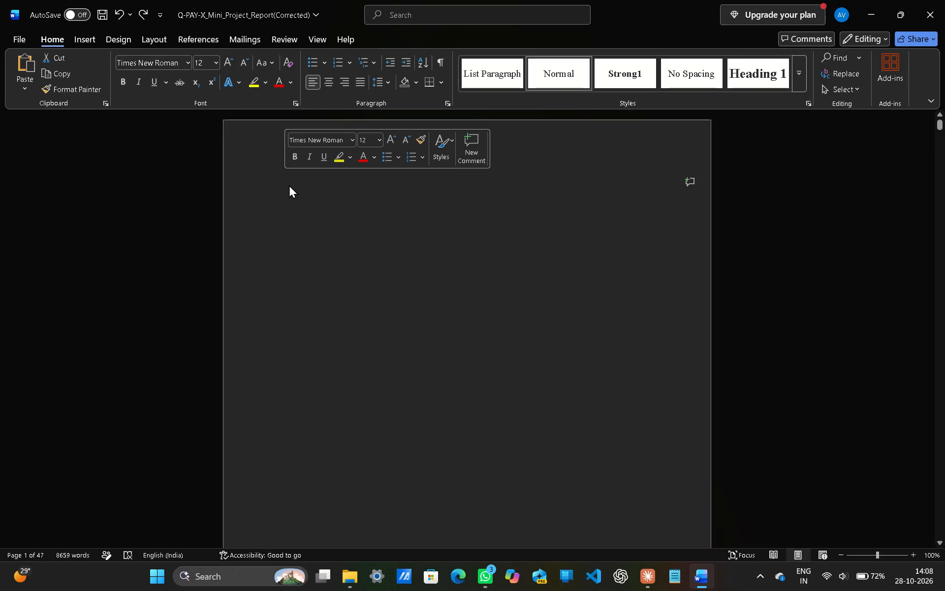
# Paste the copied content at the top of the blank cover page.
pyautogui.doubleClick(289, 185)
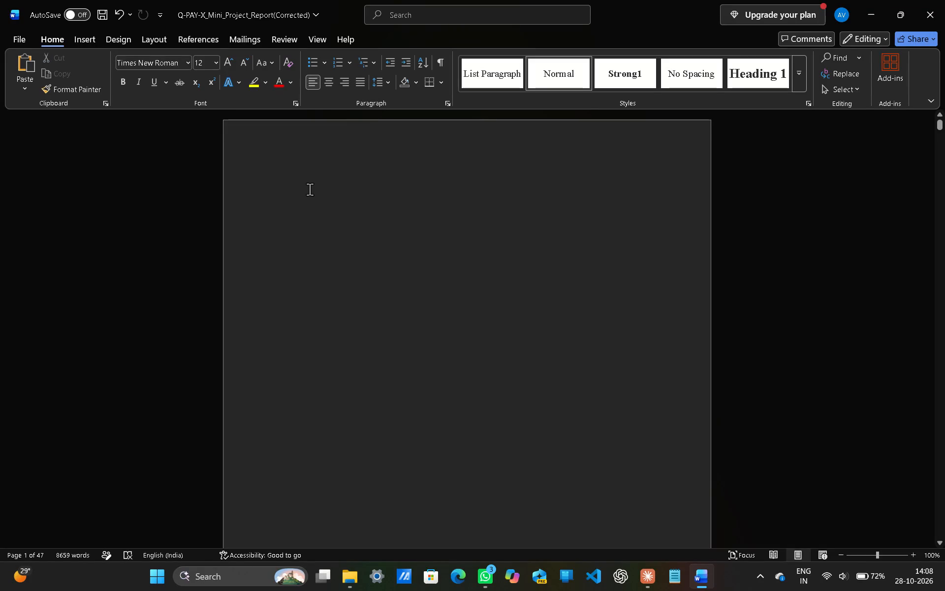
pyautogui.hotkey('ctrl', 'v')
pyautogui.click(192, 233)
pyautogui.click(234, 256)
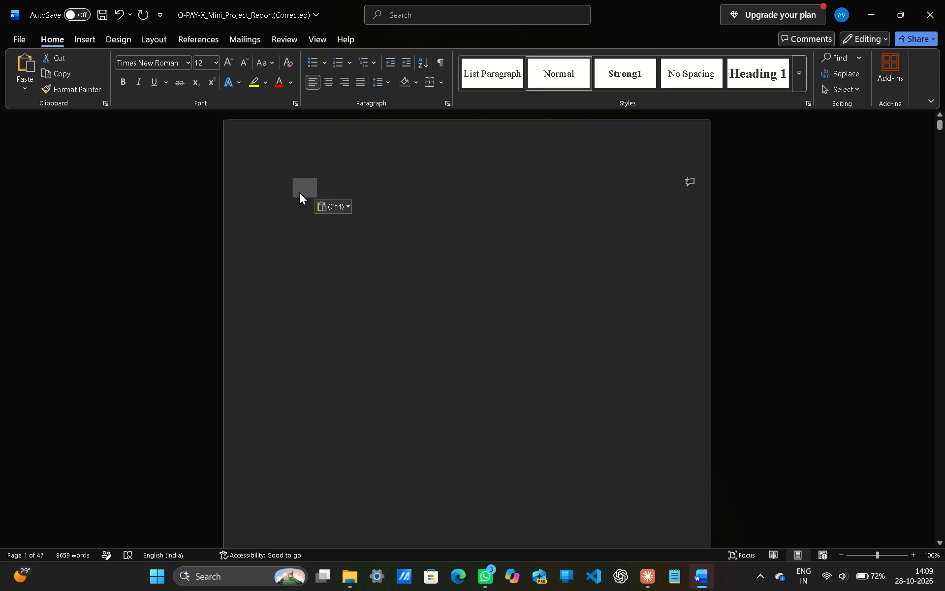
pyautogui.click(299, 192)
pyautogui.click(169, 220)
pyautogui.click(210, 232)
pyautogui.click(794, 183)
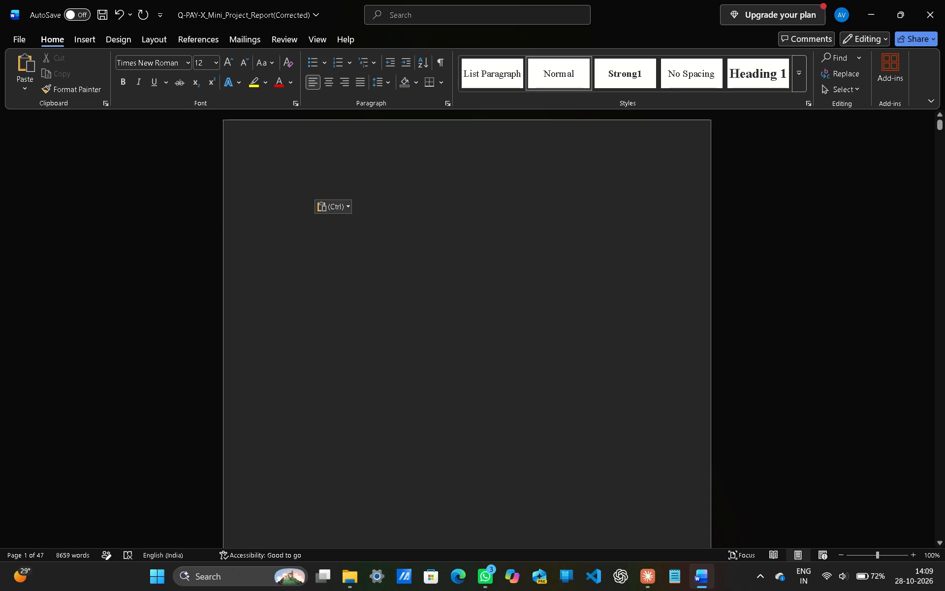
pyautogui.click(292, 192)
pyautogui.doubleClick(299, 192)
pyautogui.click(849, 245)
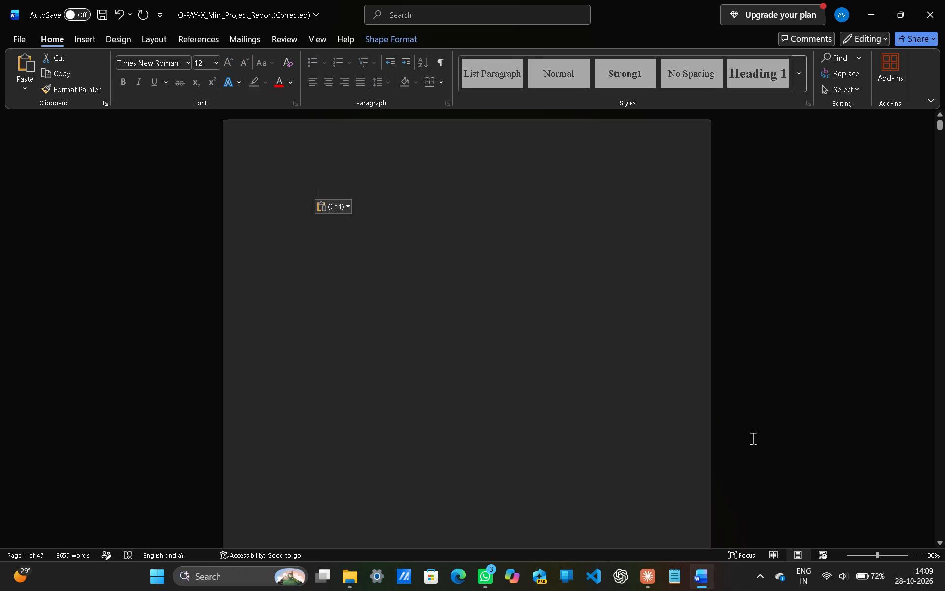
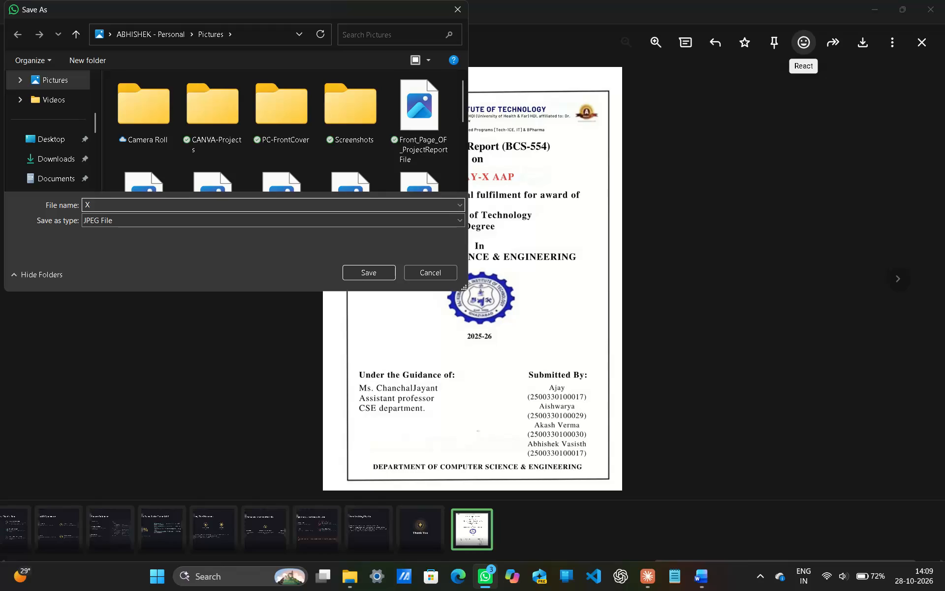
# Save the cover page image in the Pictures folder under the file name PF-CoverPage(Updated).
pyautogui.write('-C')
pyautogui.press('BackSpace')
pyautogui.press('BackSpace')
pyautogui.press('BackSpace')
pyautogui.write('PF-CoverPage')
pyautogui.write('(Updated')
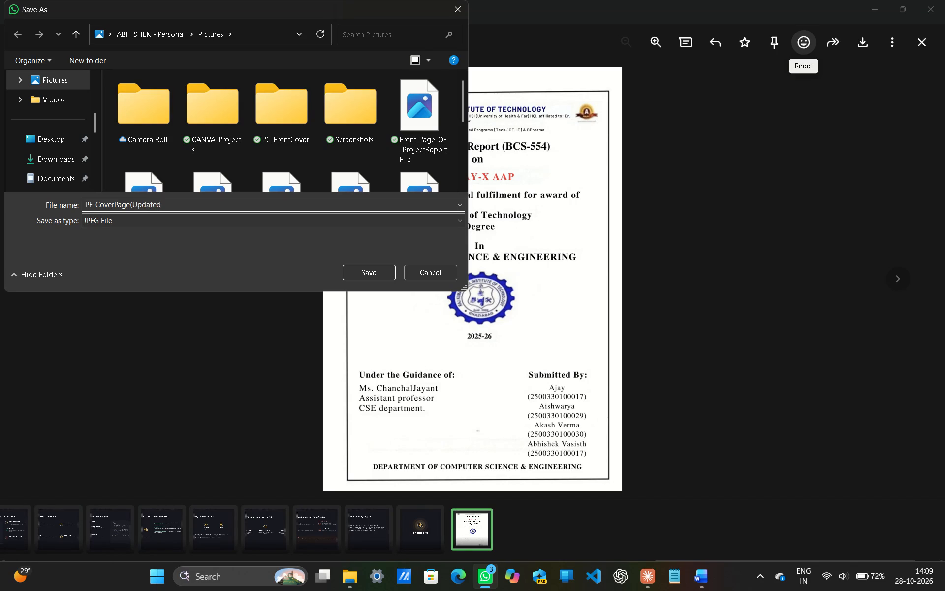
pyautogui.hotkey('shift', ')')
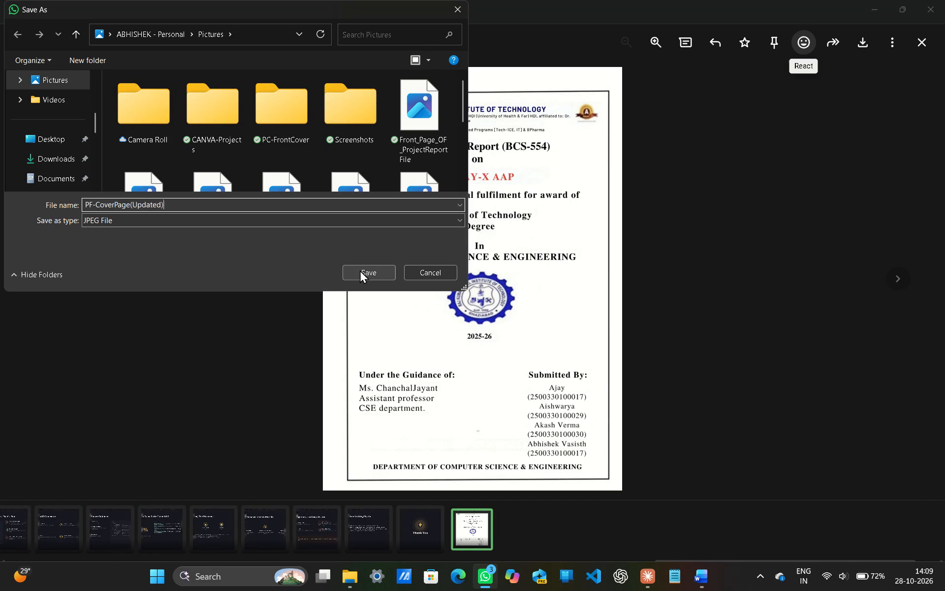
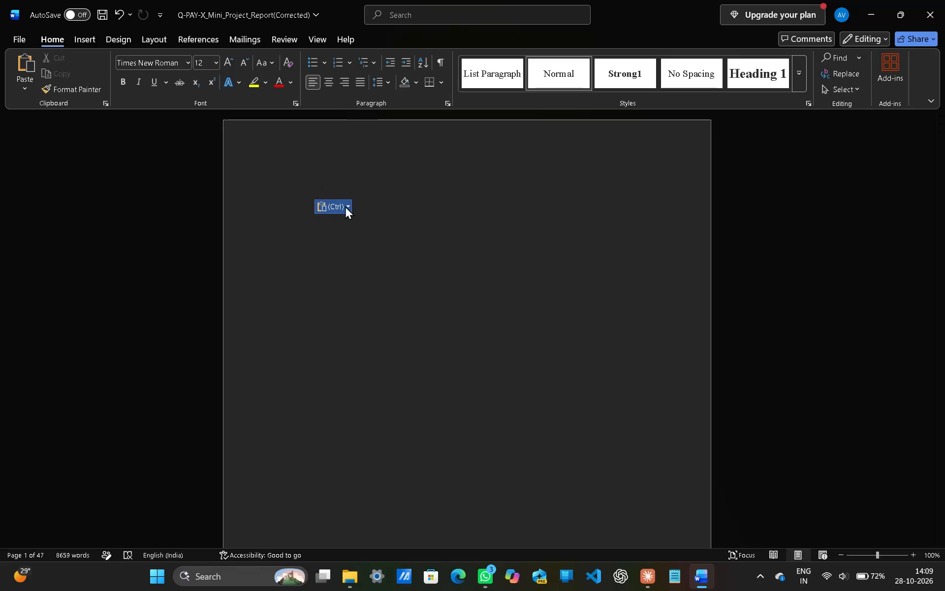
# Insert the PF-CoverPage(Updated) picture from this device's Pictures folder onto the blank first page of the report.
pyautogui.click(347, 206)
pyautogui.click(840, 202)
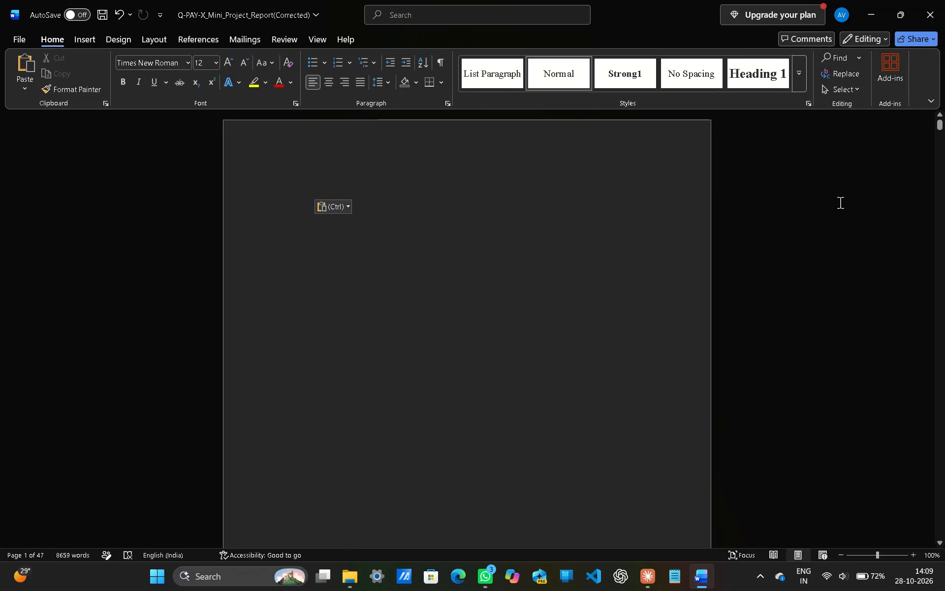
pyautogui.click(91, 40)
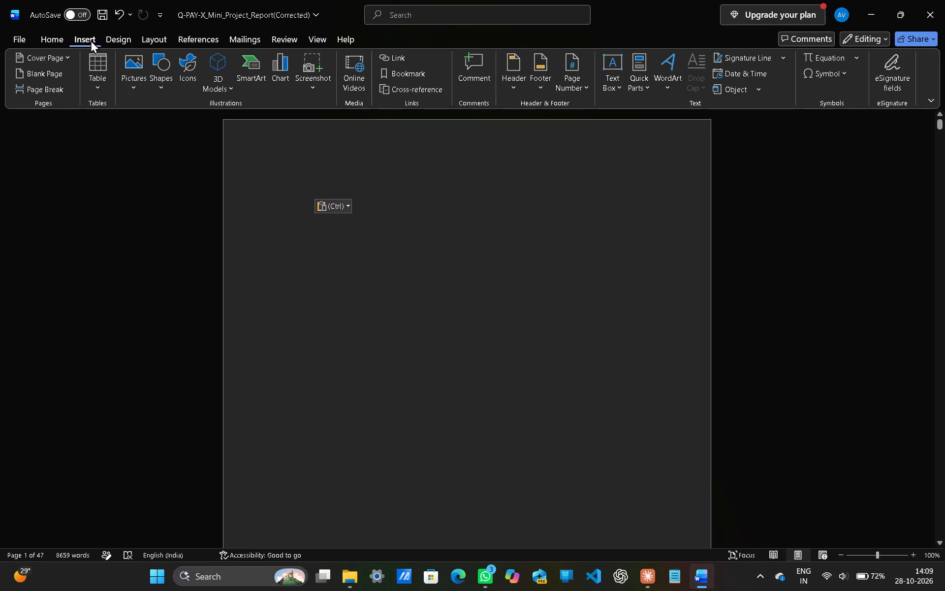
pyautogui.click(133, 64)
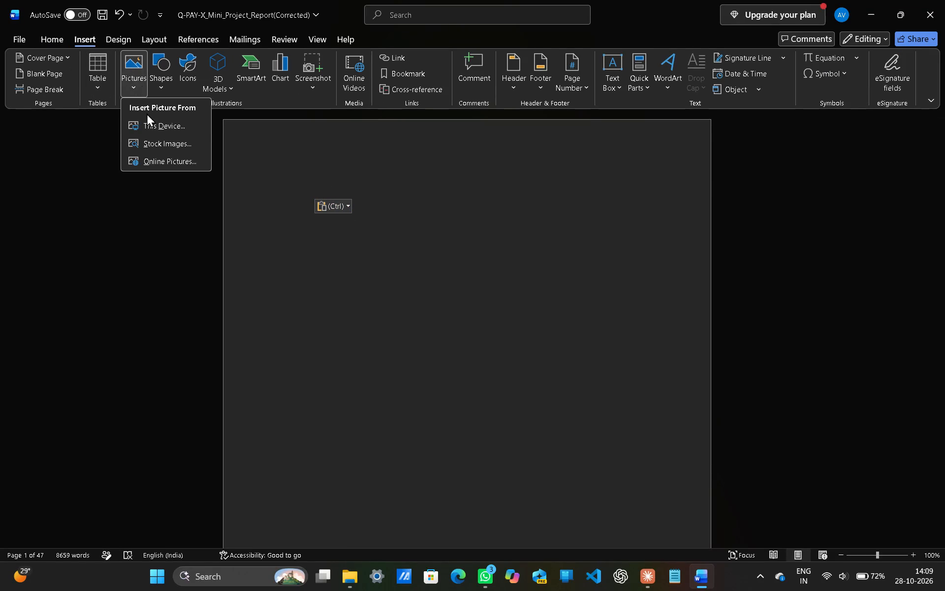
pyautogui.click(157, 128)
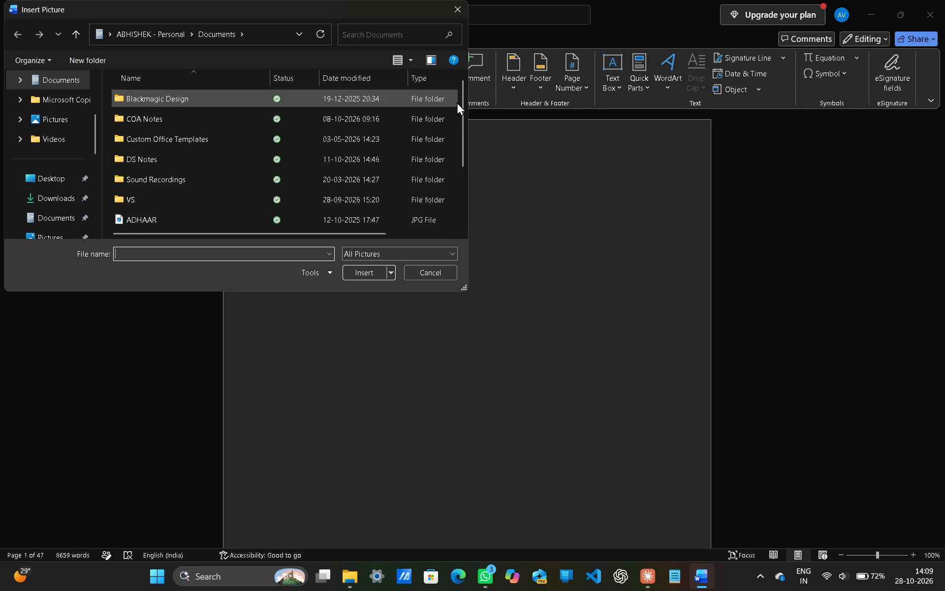
pyautogui.moveTo(464, 103); pyautogui.dragTo(480, 177)
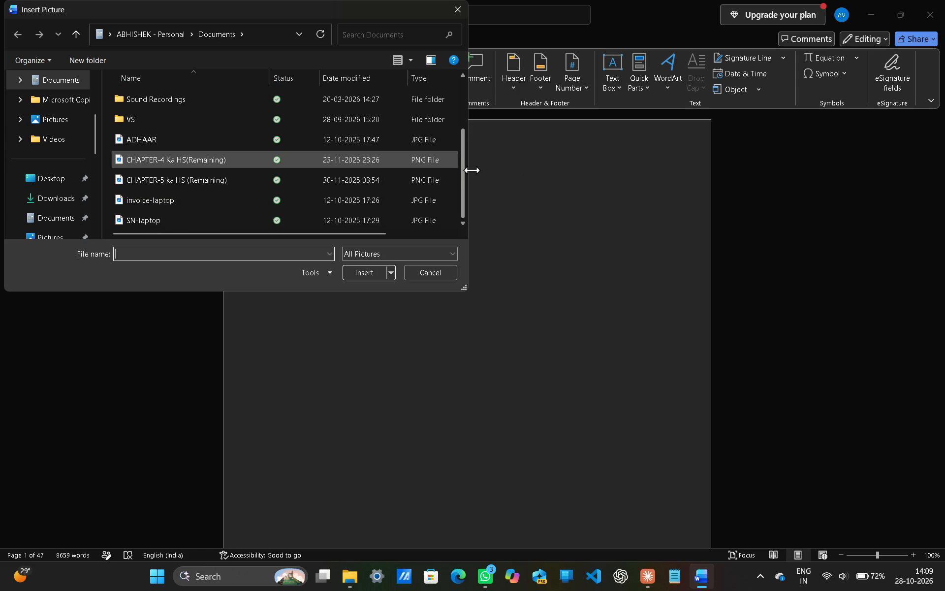
pyautogui.moveTo(462, 170); pyautogui.dragTo(457, 41)
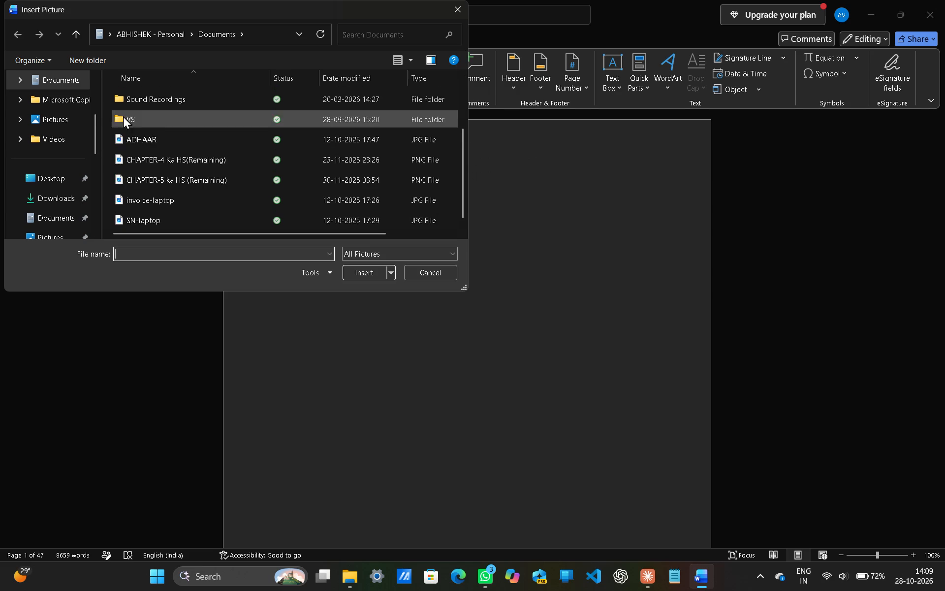
pyautogui.moveTo(465, 162); pyautogui.dragTo(462, 65)
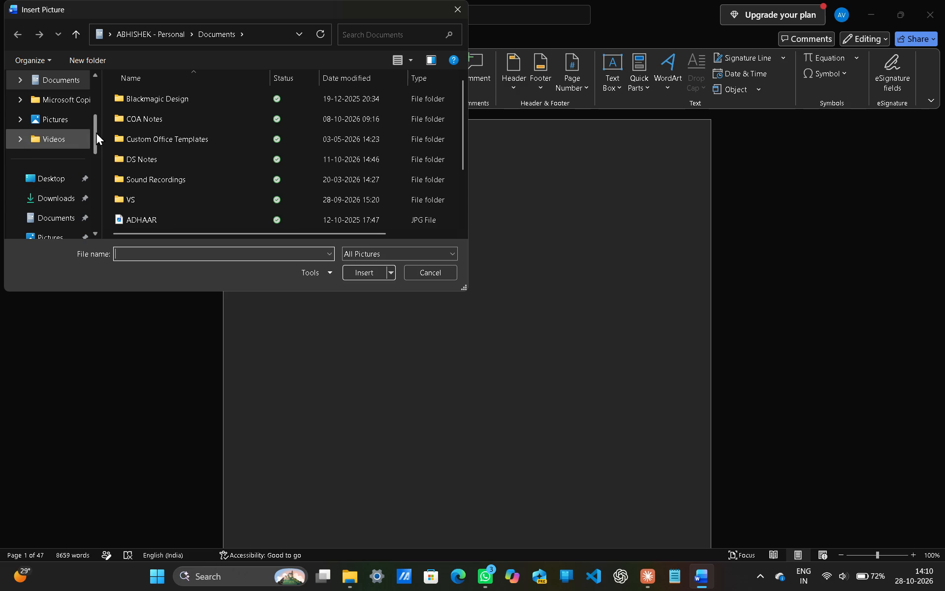
pyautogui.moveTo(96, 132); pyautogui.dragTo(97, 142)
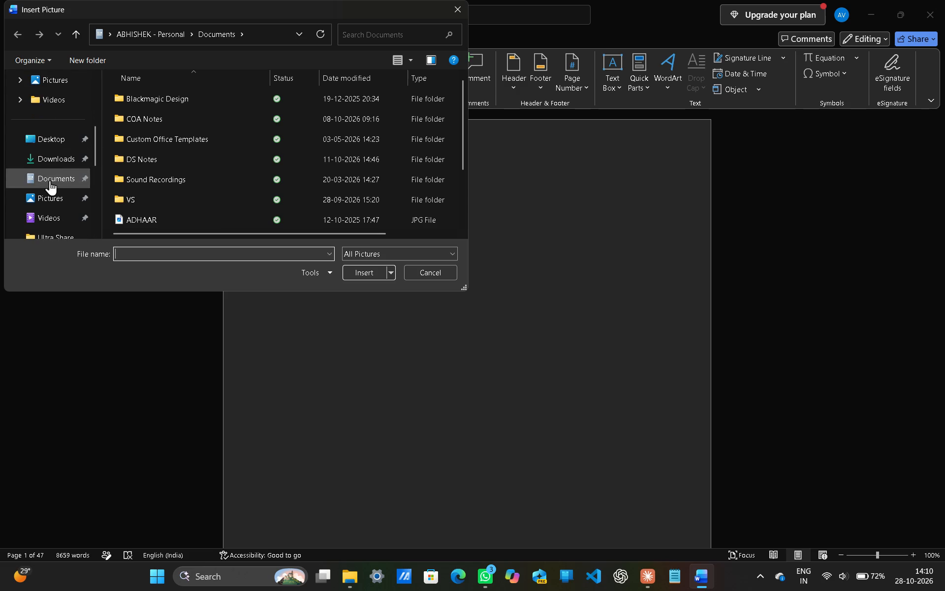
pyautogui.click(64, 192)
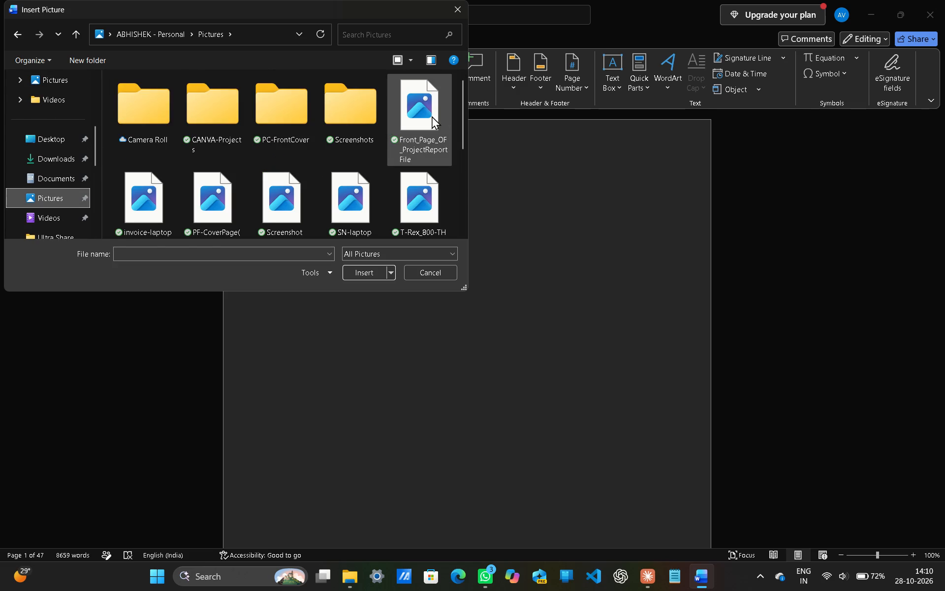
pyautogui.click(432, 116)
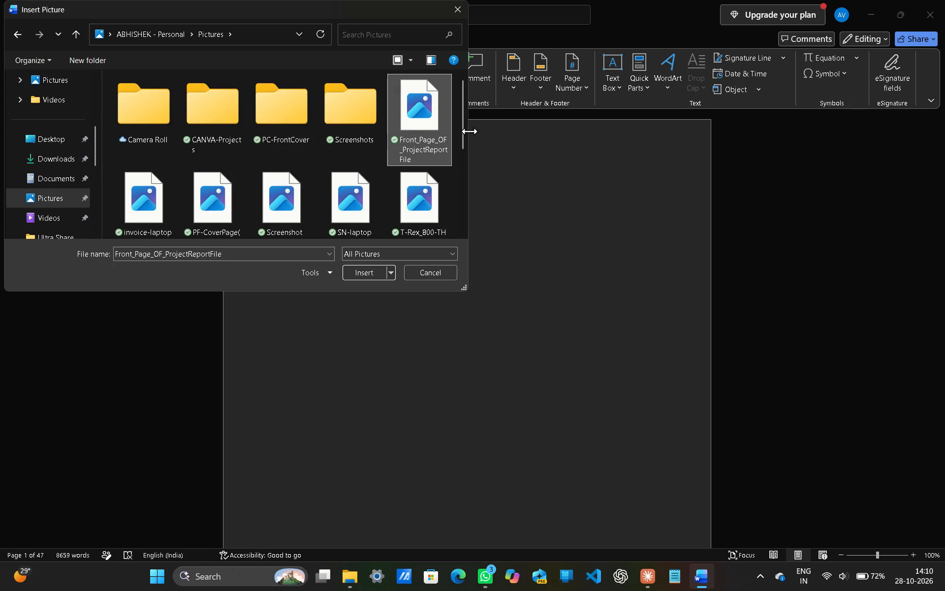
pyautogui.moveTo(459, 134); pyautogui.dragTo(465, 233)
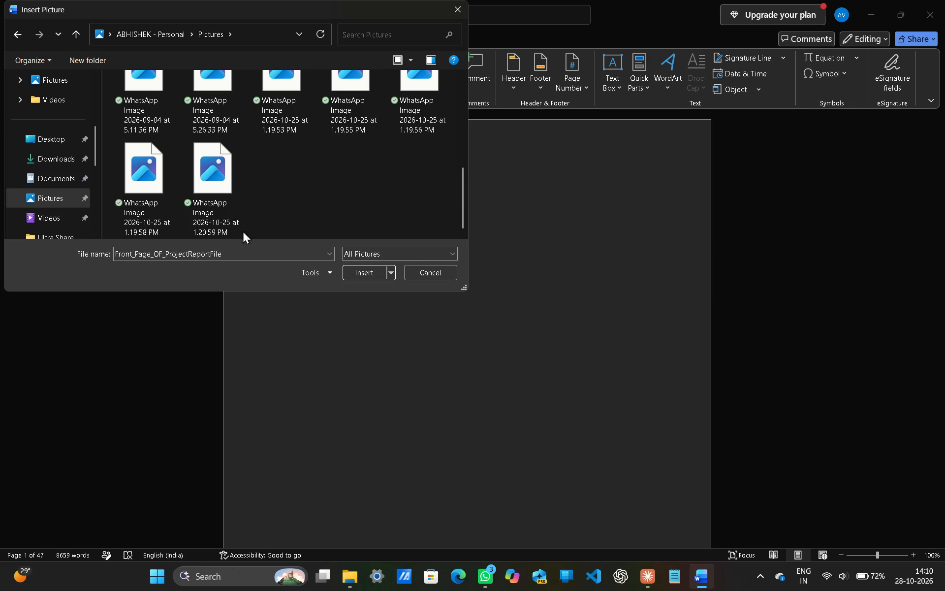
pyautogui.moveTo(467, 195); pyautogui.dragTo(450, 11)
pyautogui.moveTo(465, 193); pyautogui.dragTo(456, 130)
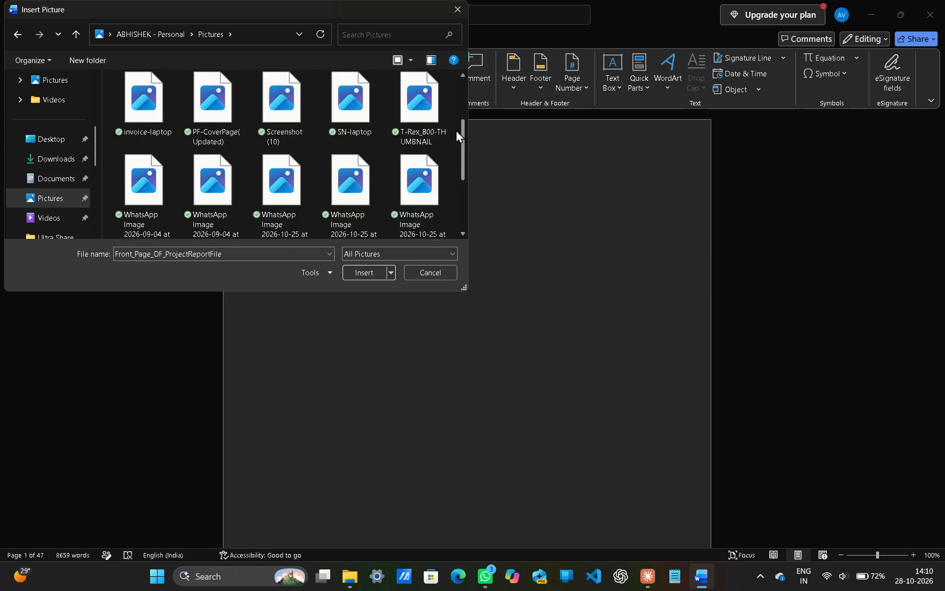
pyautogui.moveTo(456, 130); pyautogui.dragTo(459, 60)
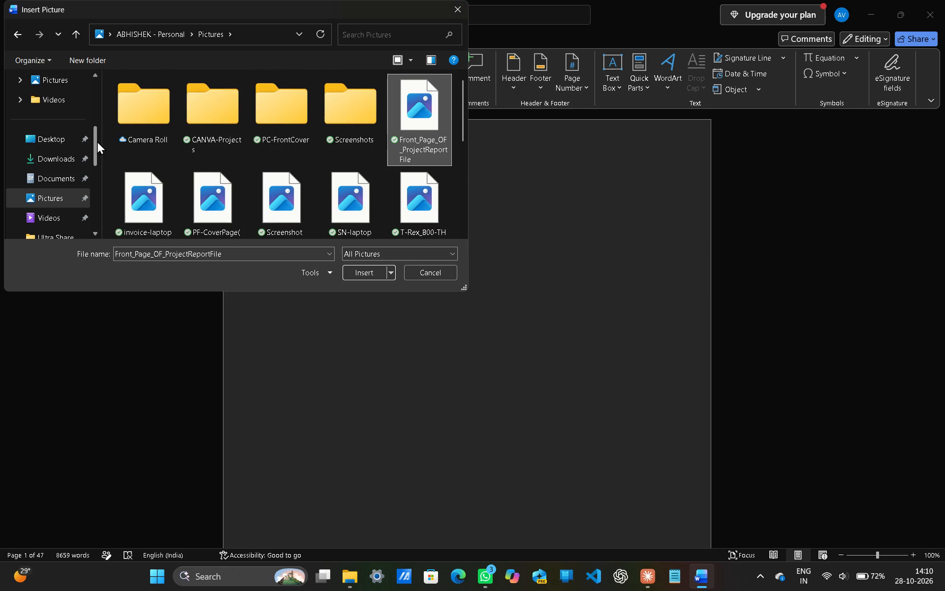
pyautogui.moveTo(97, 141); pyautogui.dragTo(101, 67)
pyautogui.click(51, 87)
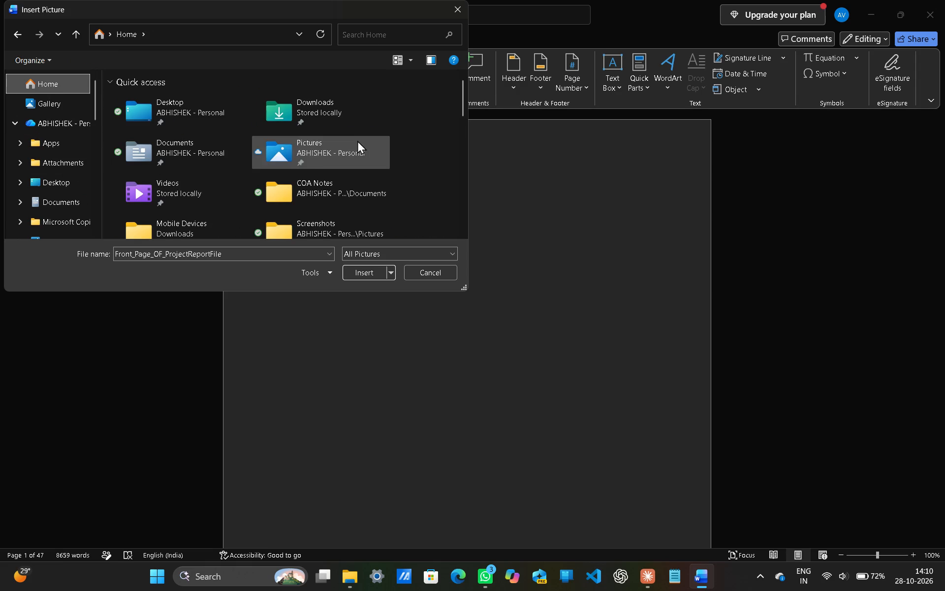
pyautogui.moveTo(462, 105); pyautogui.dragTo(464, 149)
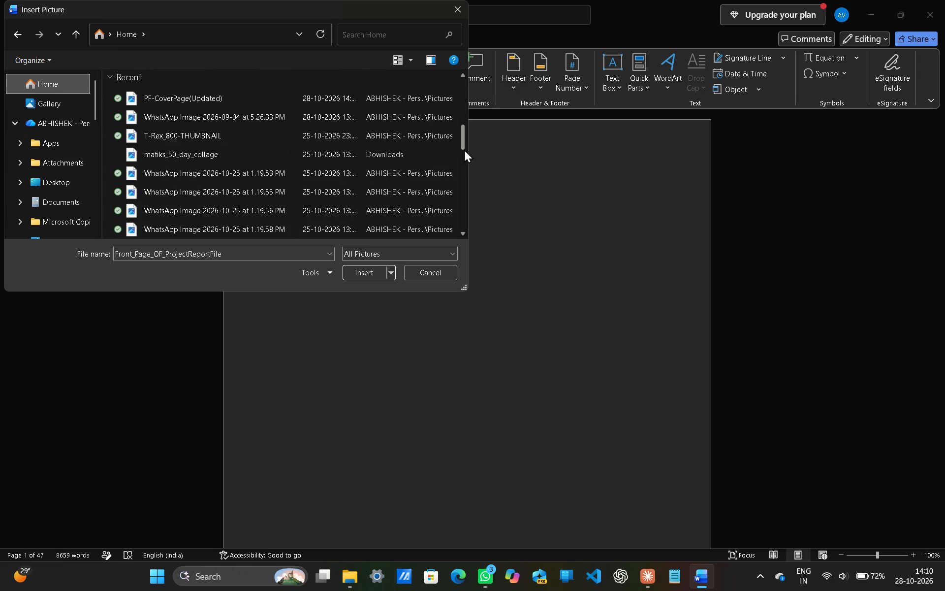
pyautogui.moveTo(464, 149); pyautogui.dragTo(464, 151)
pyautogui.click(255, 92)
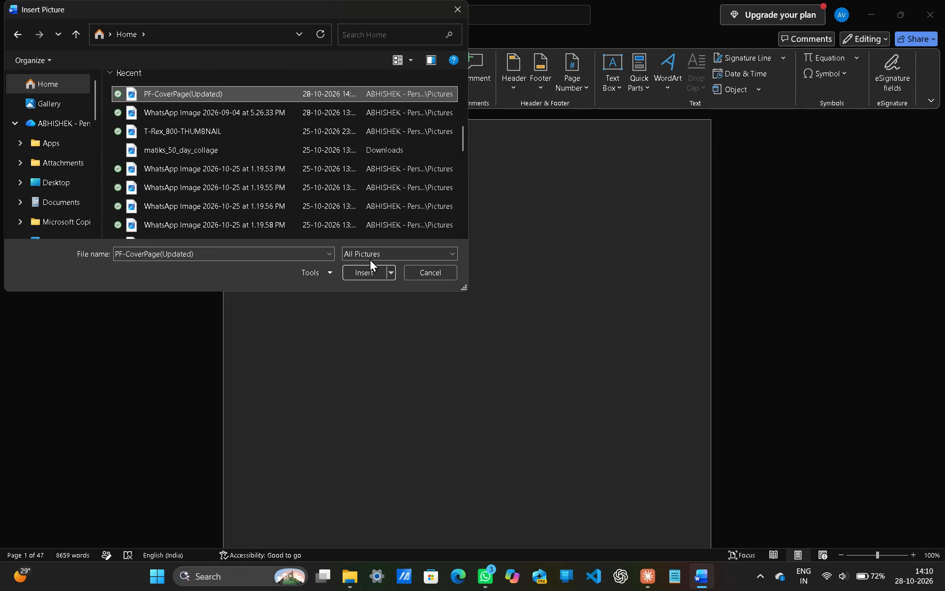
pyautogui.click(372, 273)
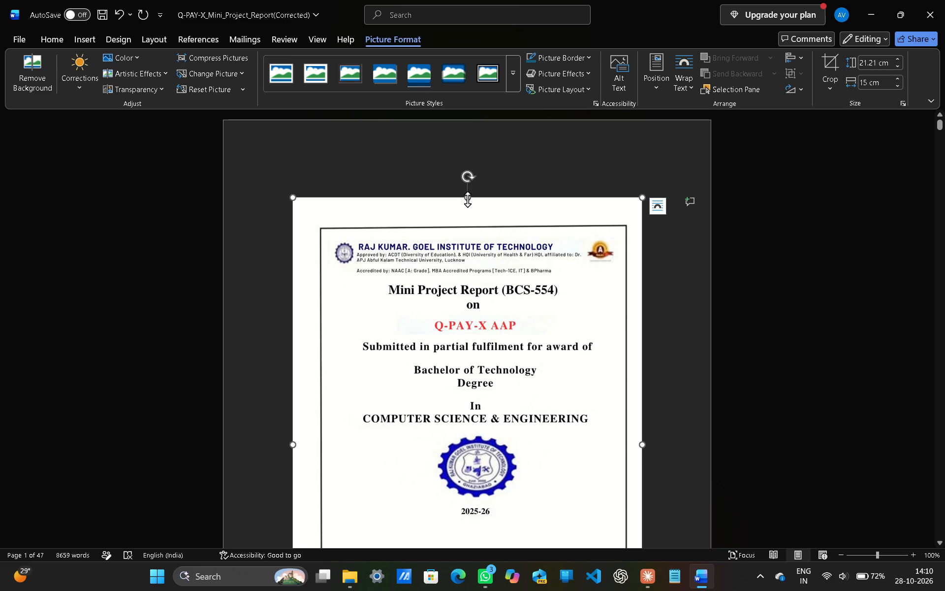
# Enlarge the cover page picture to about 23.74 cm high by 16.55 cm wide and check how it fits the first page.
pyautogui.moveTo(468, 199); pyautogui.dragTo(466, 191)
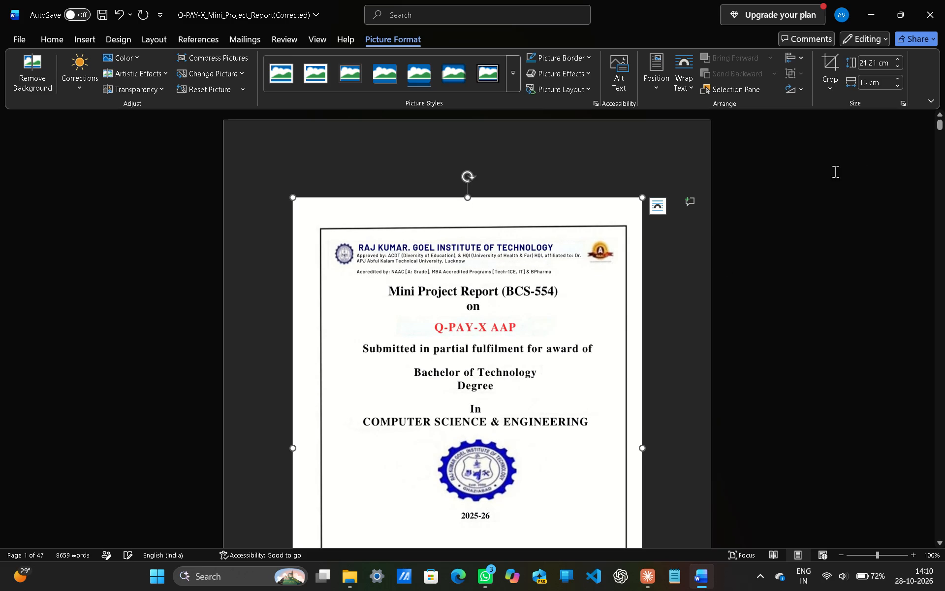
pyautogui.click(942, 126)
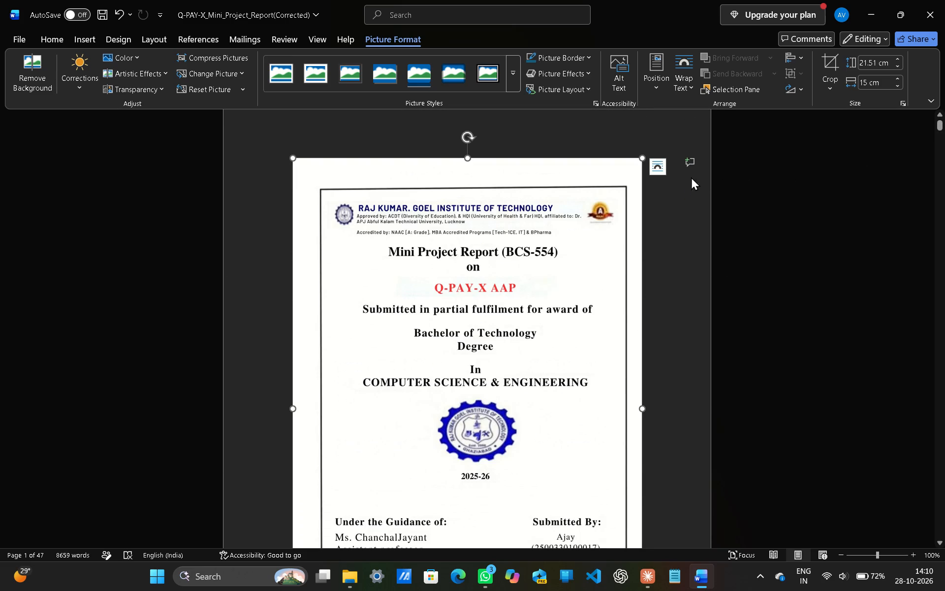
pyautogui.moveTo(644, 157); pyautogui.dragTo(647, 152)
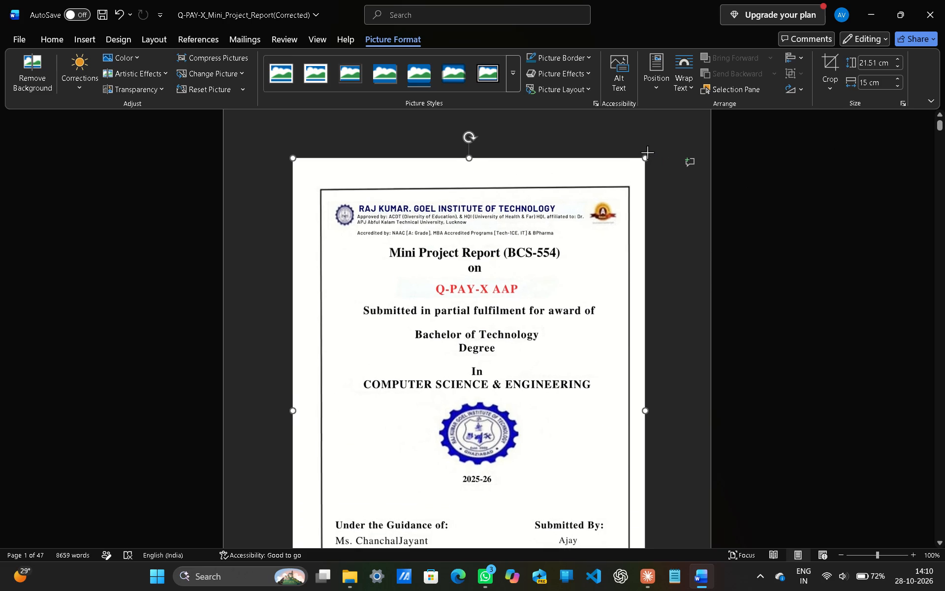
pyautogui.moveTo(647, 152); pyautogui.dragTo(673, 138)
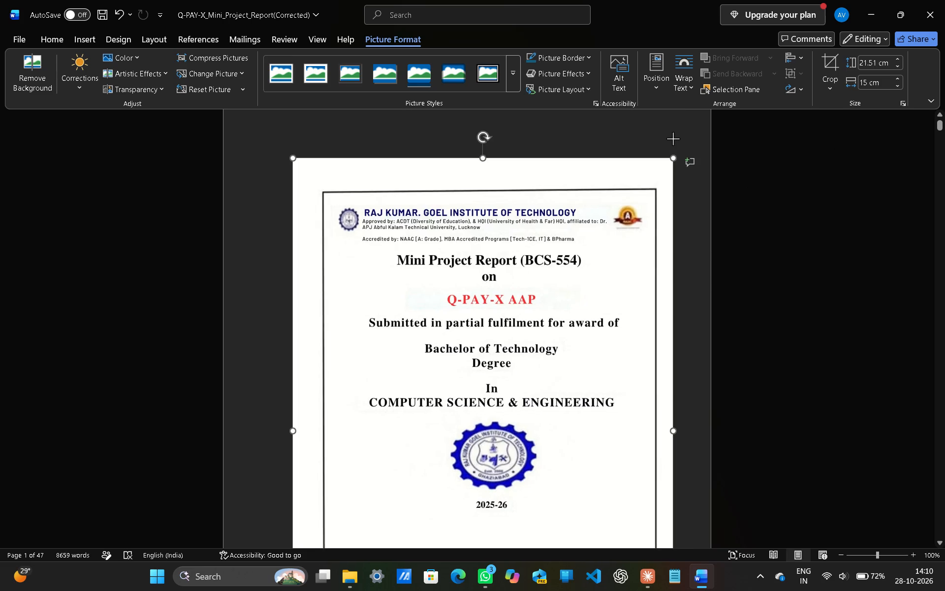
pyautogui.moveTo(673, 138); pyautogui.dragTo(678, 140)
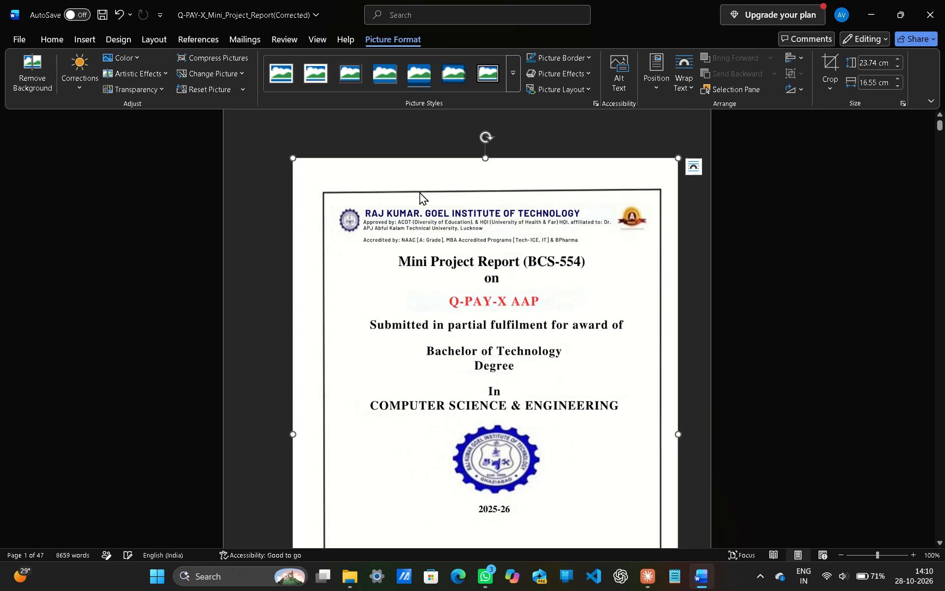
pyautogui.click(940, 131)
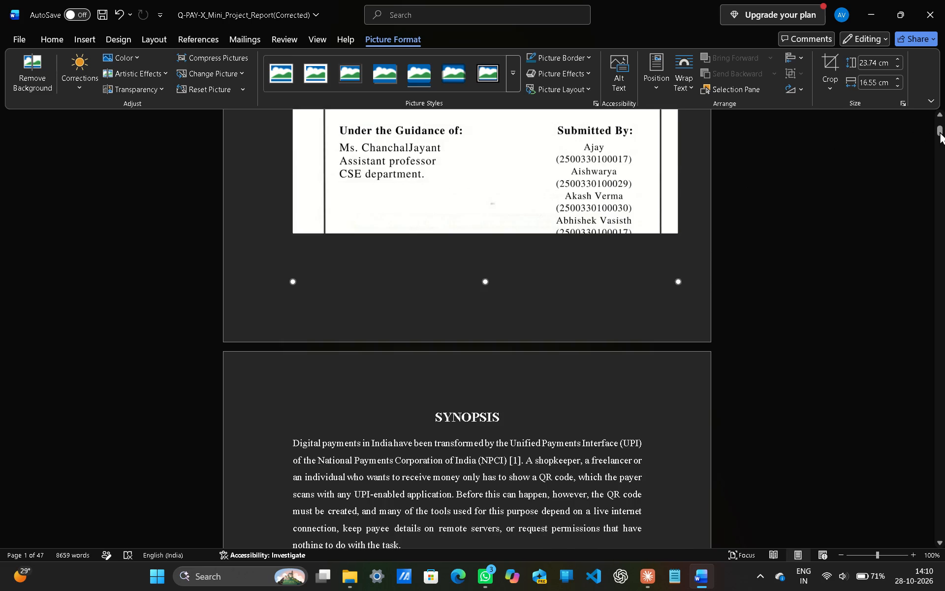
pyautogui.click(940, 131)
pyautogui.doubleClick(940, 131)
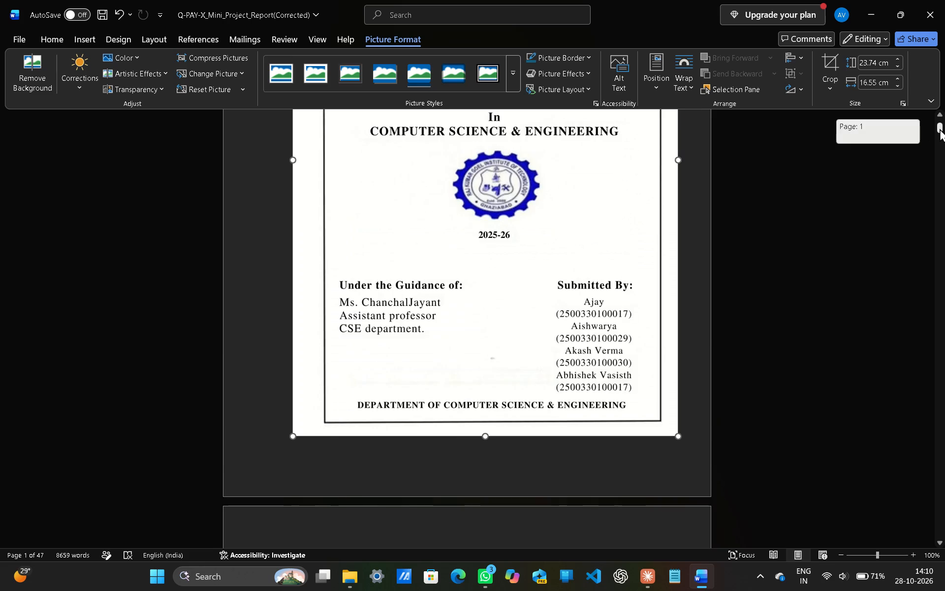
pyautogui.click(824, 276)
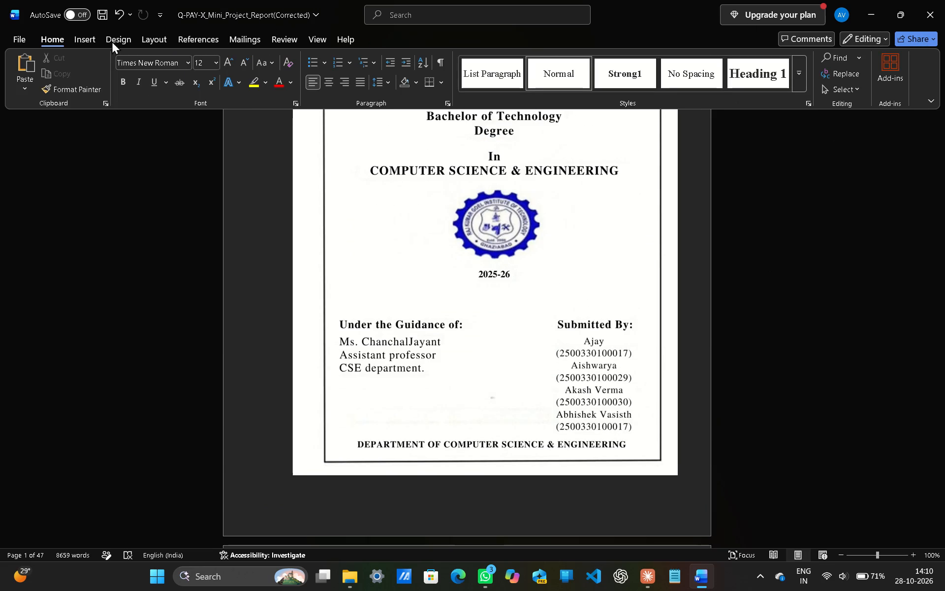
# Save the Q-PAY-X_Mini_Project_Report(Corrected) document with the new cover page.
pyautogui.hotkey('ctrl', 's')
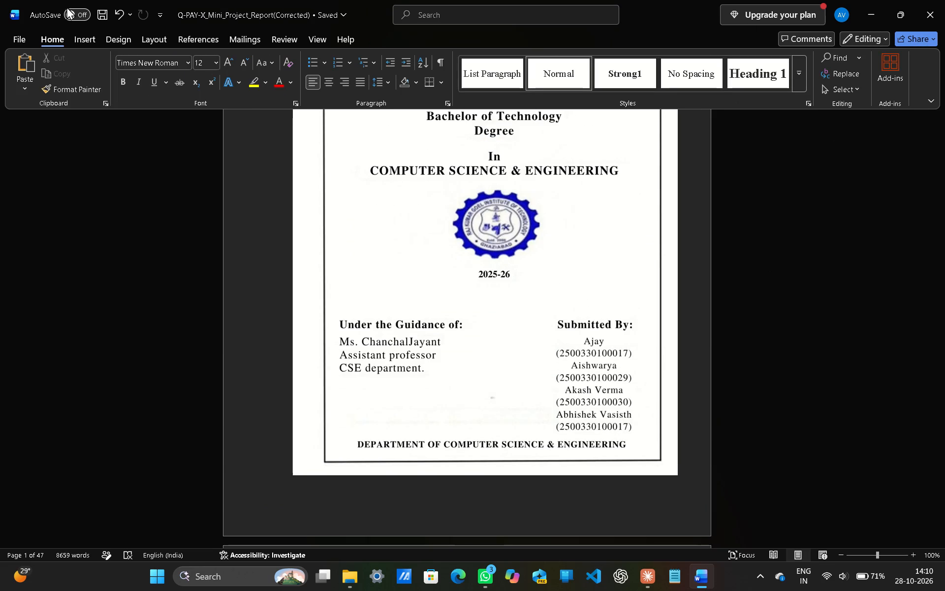
pyautogui.click(42, 14)
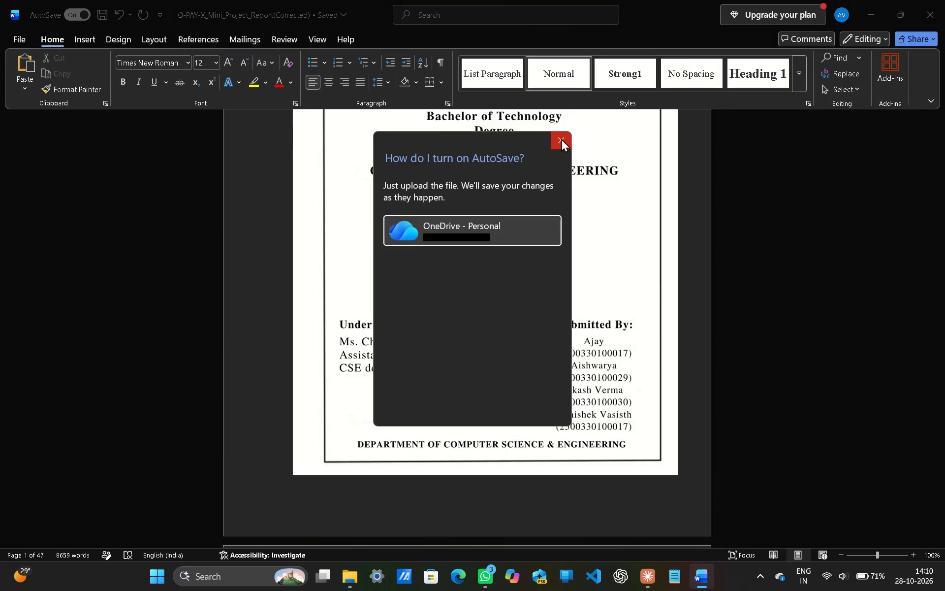
pyautogui.click(561, 138)
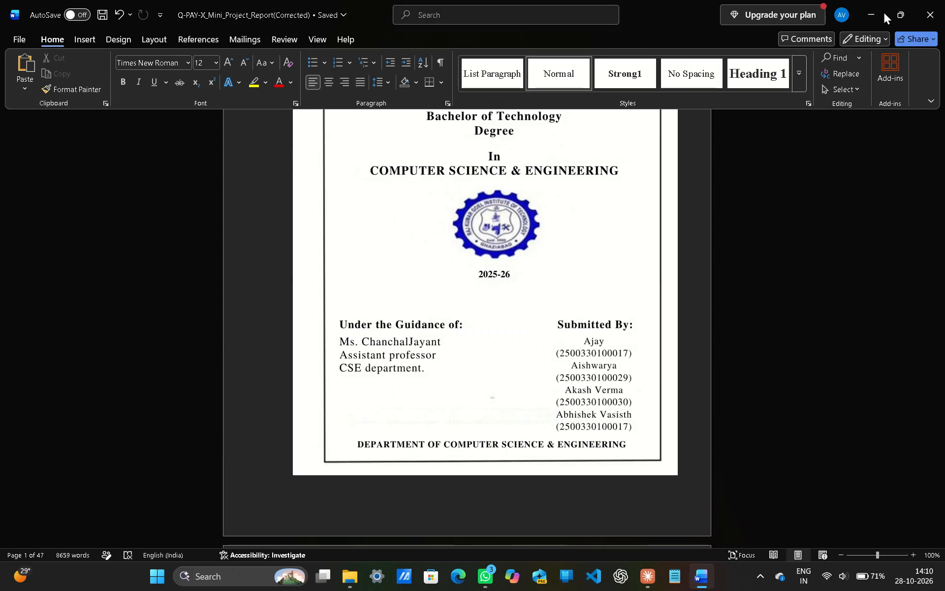
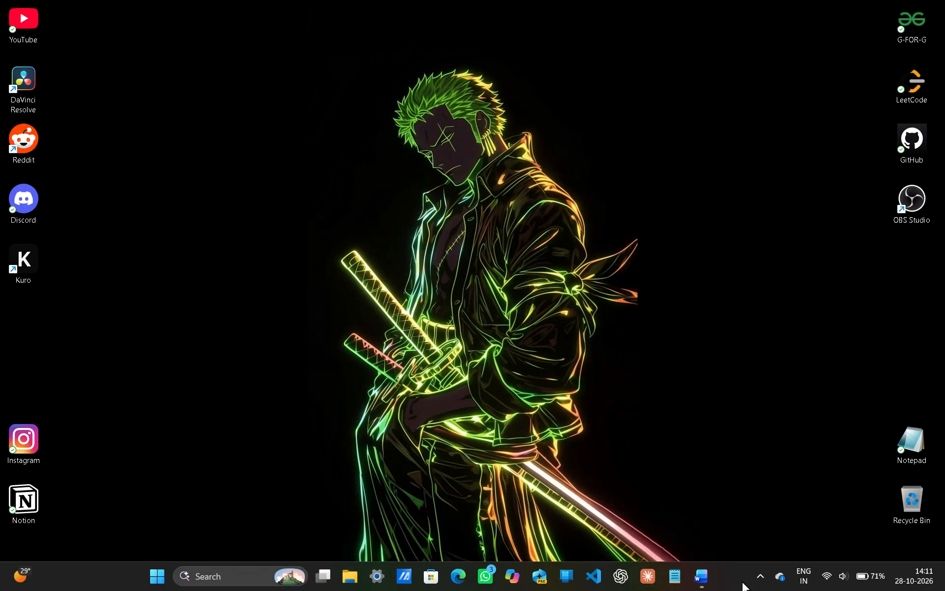
# Switch to Word and close the saved Q-PAY-X_Mini_Project_Report(Corrected) document.
pyautogui.click(700, 583)
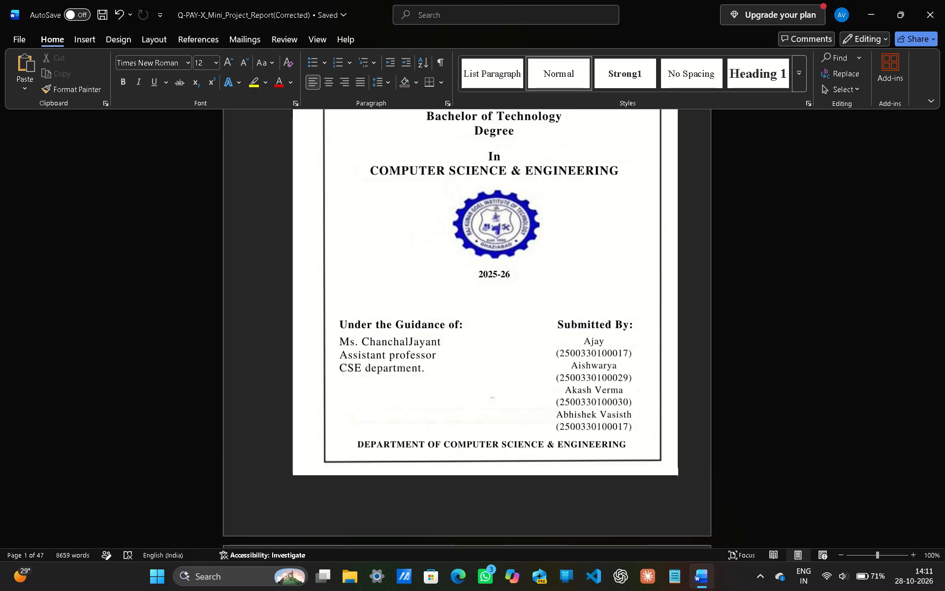
pyautogui.click(944, 14)
# Reopen Q-PAY-X_Mini_Project_Report(Corrected) from File Explorer's recent files, check the new cover page on page 1, and close the document.
pyautogui.click(384, 577)
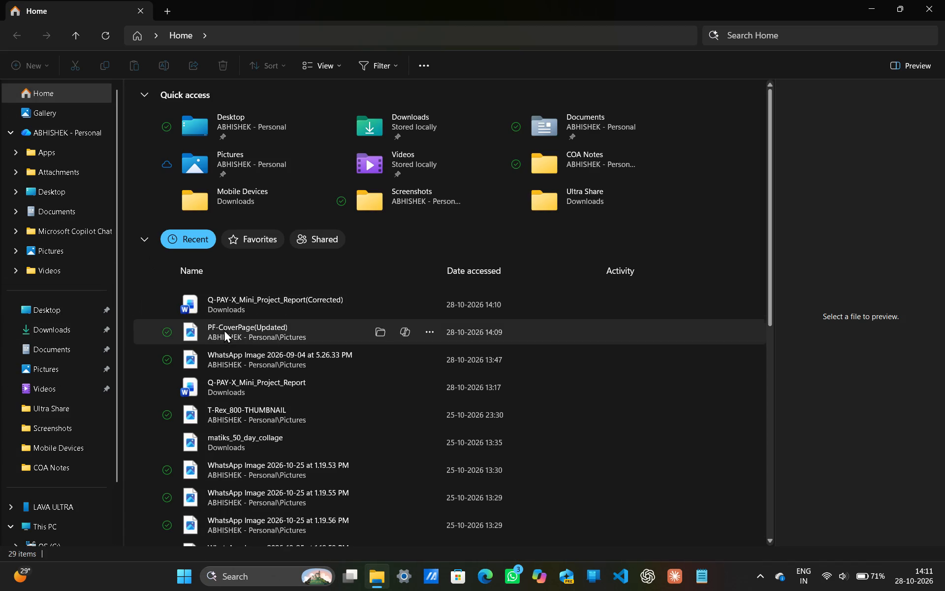
pyautogui.doubleClick(242, 300)
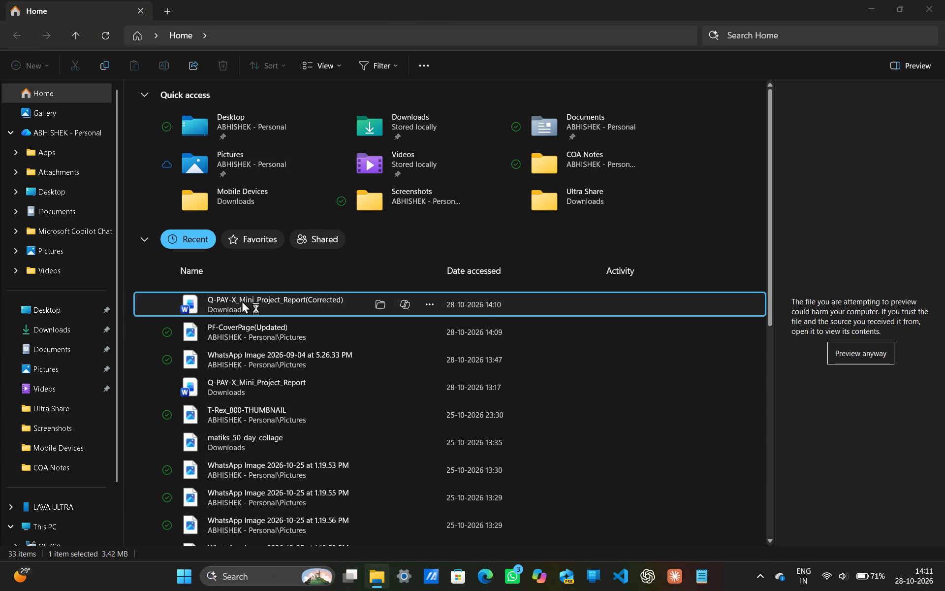
pyautogui.doubleClick(938, 159)
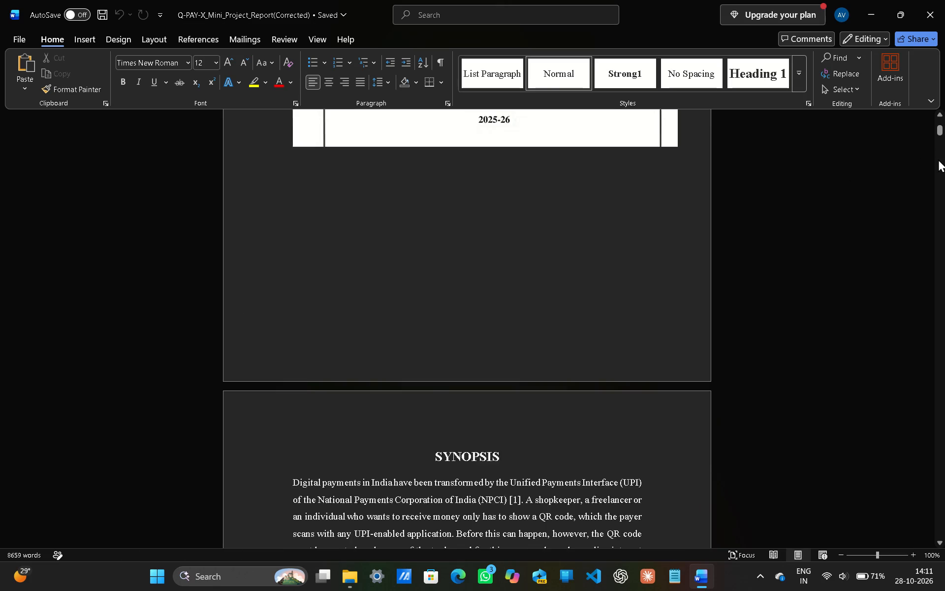
pyautogui.moveTo(938, 133); pyautogui.dragTo(938, 126)
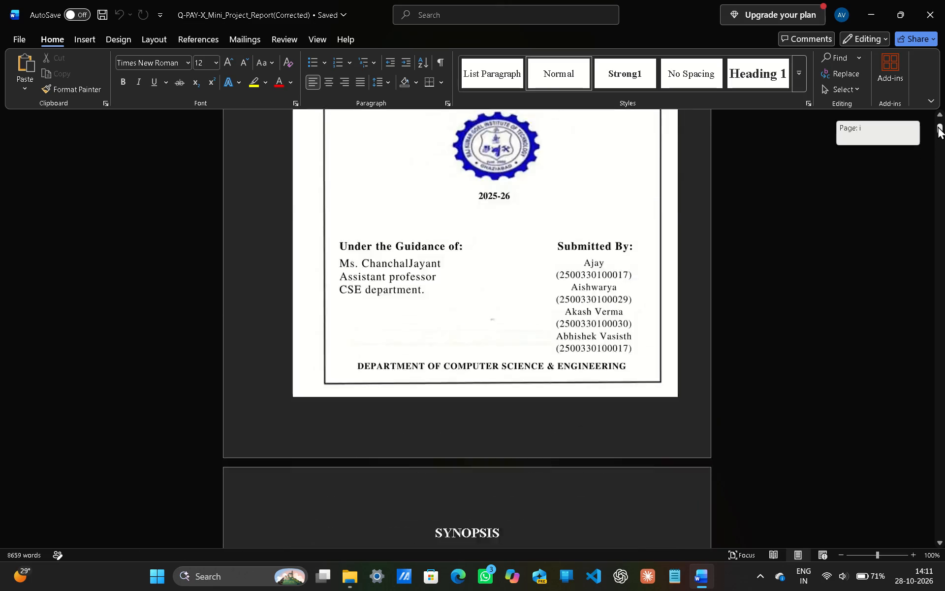
pyautogui.moveTo(938, 126); pyautogui.dragTo(938, 122)
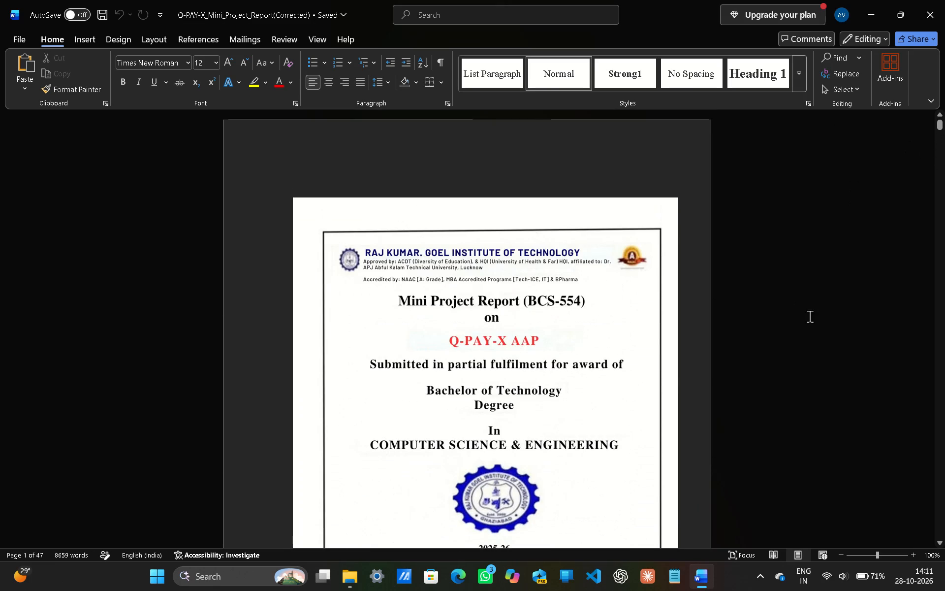
pyautogui.click(810, 316)
pyautogui.click(933, 8)
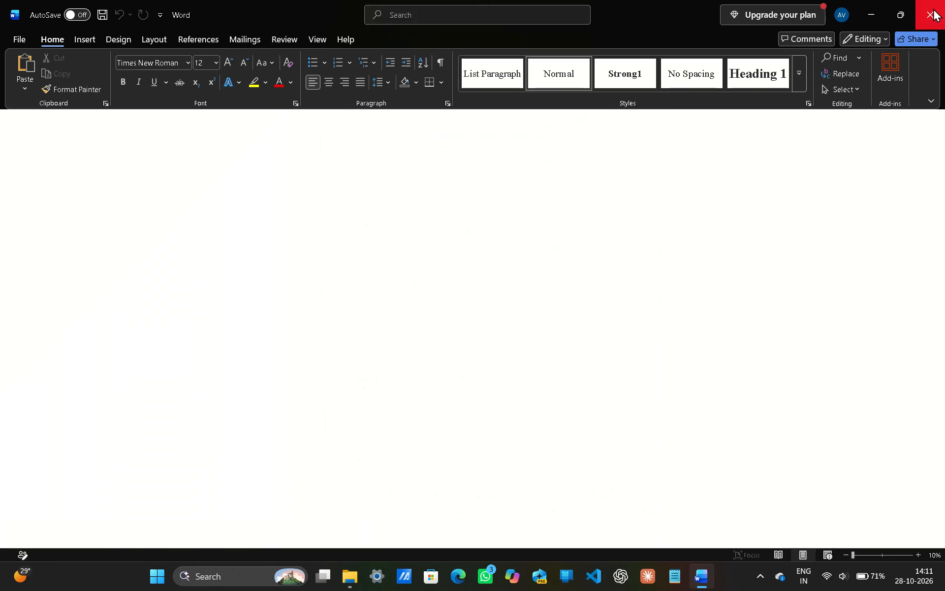
# Open the available file actions for Q-PAY-X_Mini_Project_Report(Corrected) in File Explorer's recent files.
pyautogui.click(421, 303)
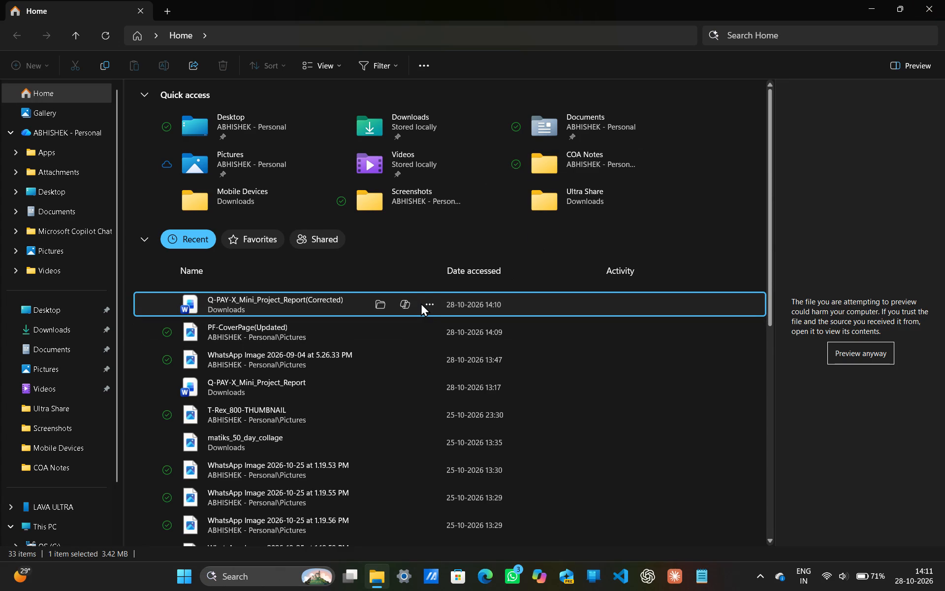
pyautogui.click(426, 303)
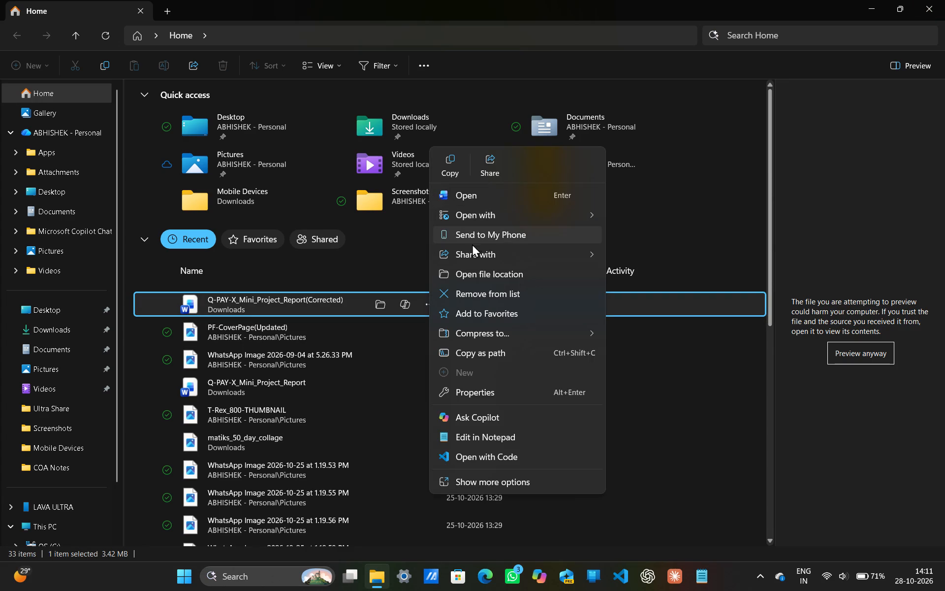
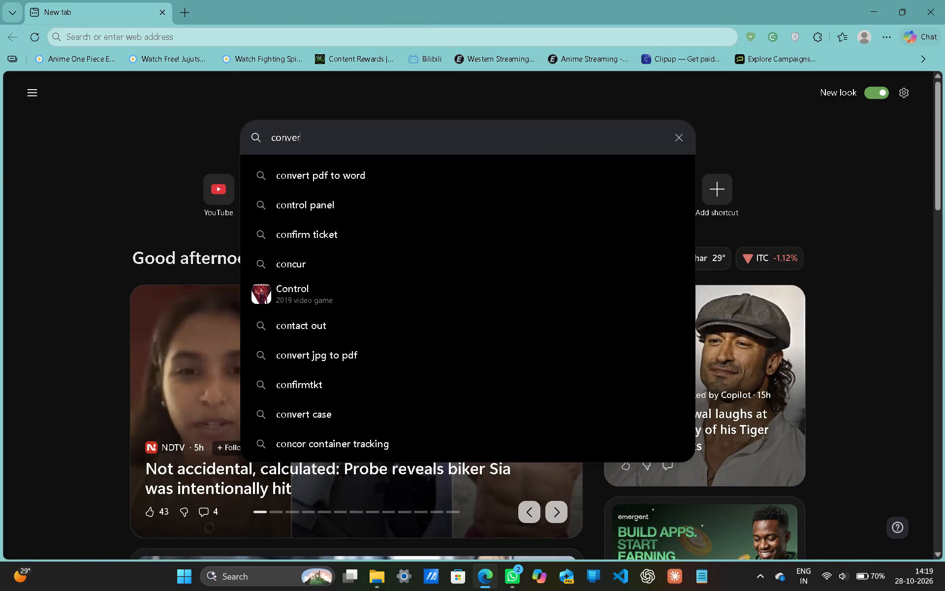
# Search the web for "convert doc to pdf".
pyautogui.press('BackSpace')
pyautogui.press('space')
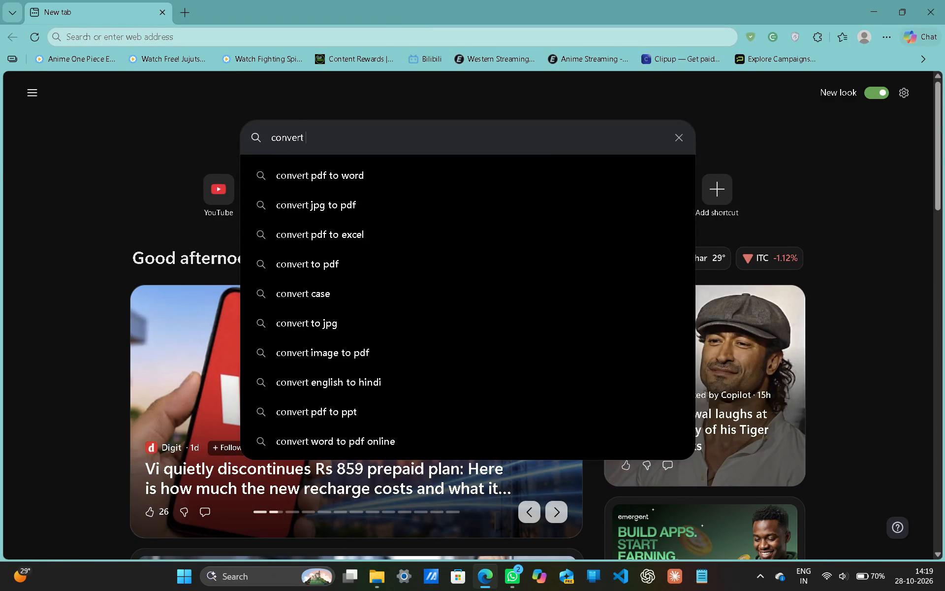
pyautogui.press('p')
pyautogui.press('BackSpace')
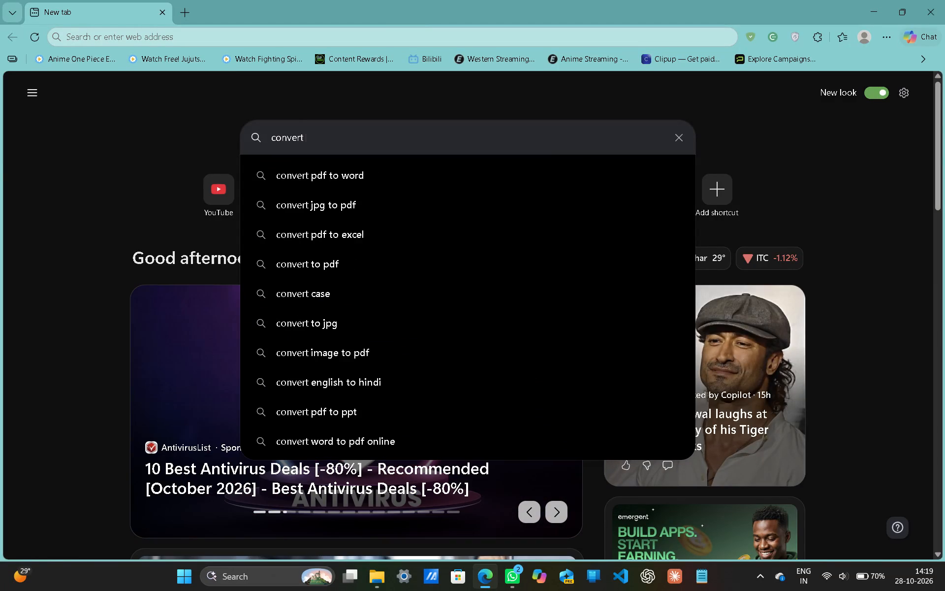
pyautogui.write('doc')
pyautogui.press('space')
pyautogui.write('to')
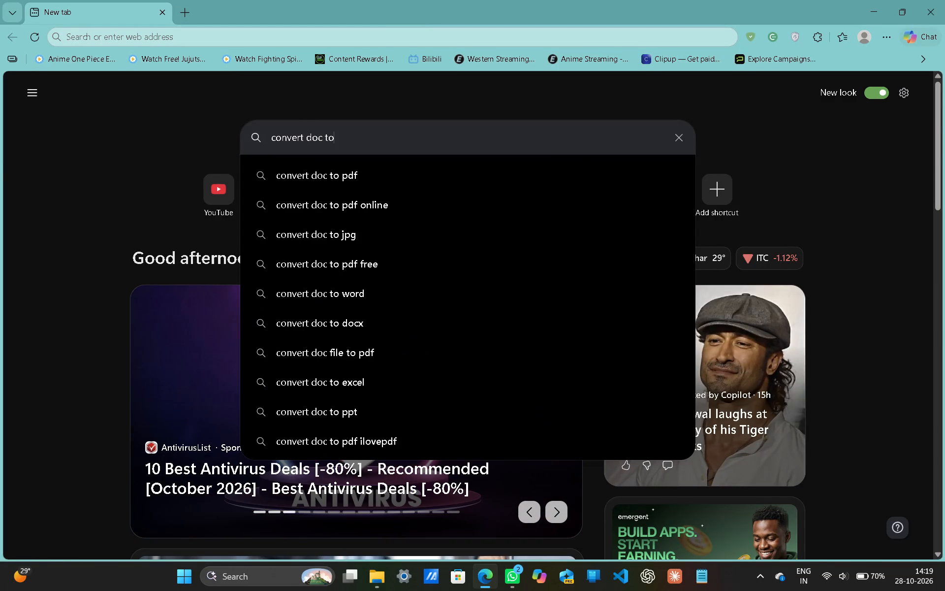
pyautogui.press('space')
pyautogui.write('pdfn')
pyautogui.press('space')
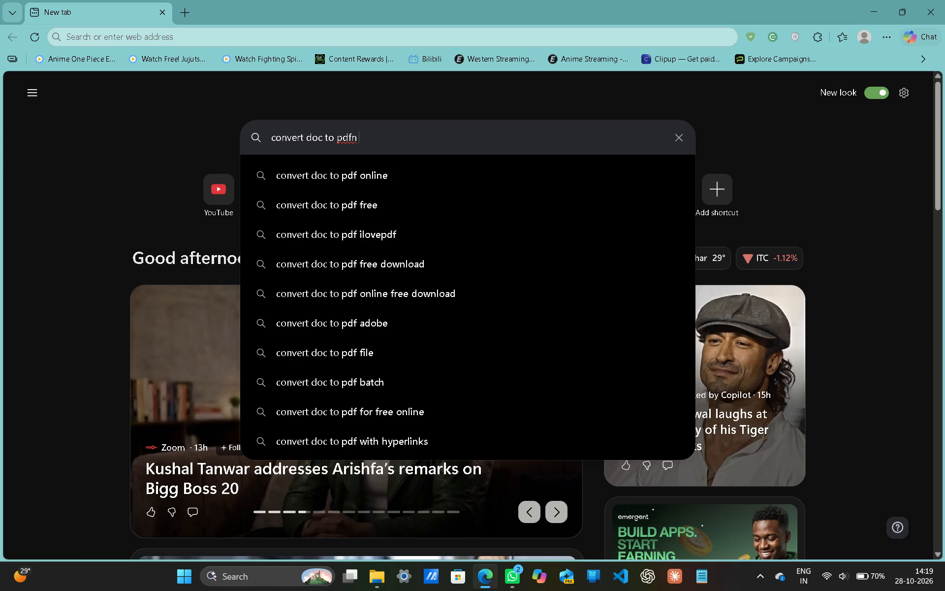
pyautogui.press('BackSpace')
pyautogui.press('BackSpace')
pyautogui.press('space')
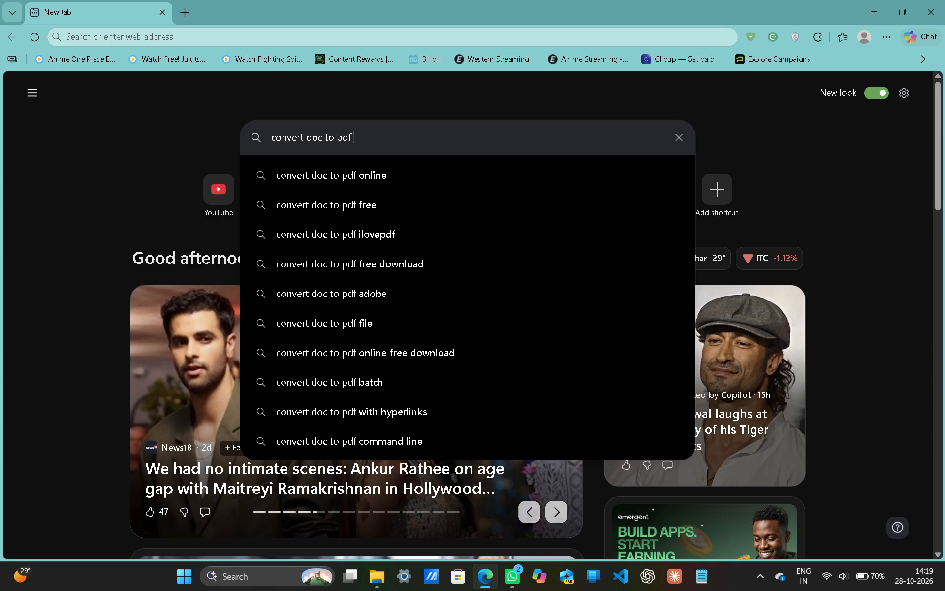
pyautogui.write('free.')
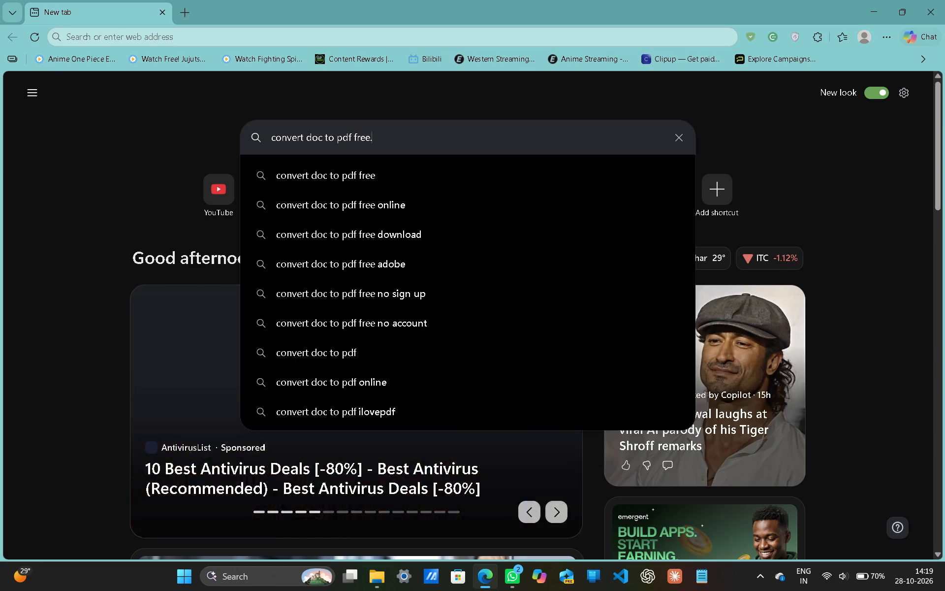
pyautogui.press('space')
pyautogui.press('BackSpace')
pyautogui.press('BackSpace')
pyautogui.press('BackSpace')
pyautogui.press('BackSpace')
pyautogui.press('BackSpace')
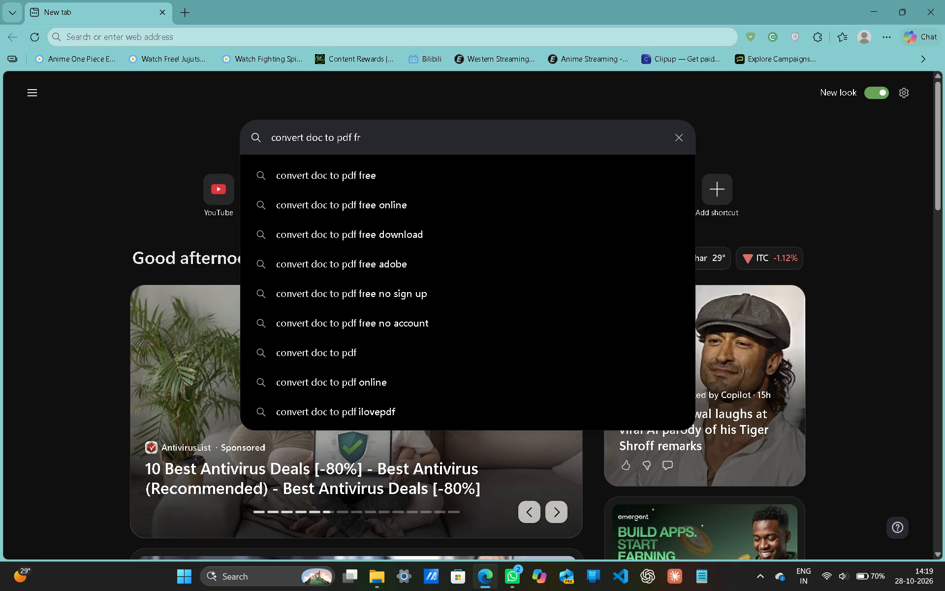
pyautogui.press('BackSpace')
pyautogui.press('Return')
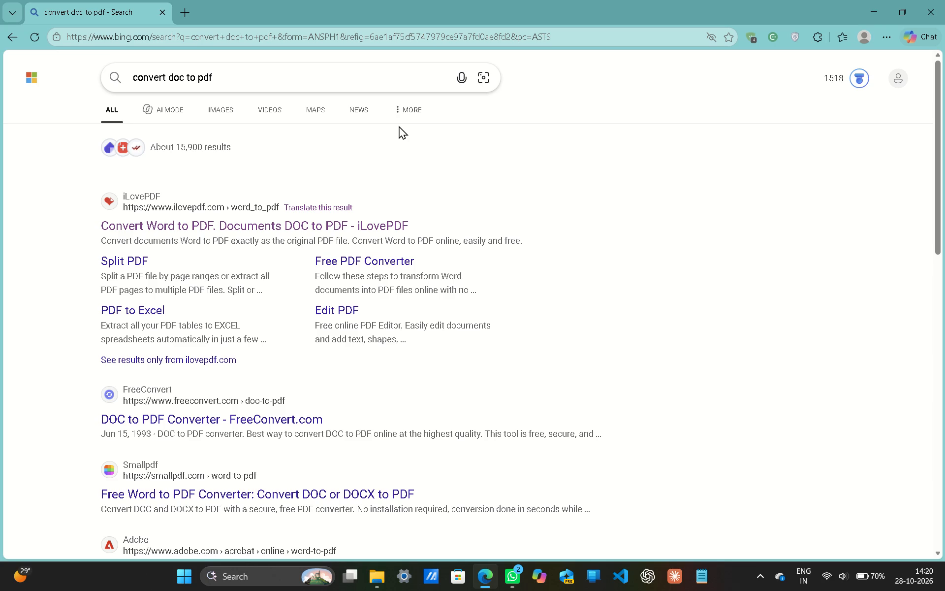
# Open iLovePDF's Word to PDF converter and convert Q-PAY-X_Mini_Project_Report(Corrected) from the Downloads folder to PDF.
pyautogui.click(310, 224)
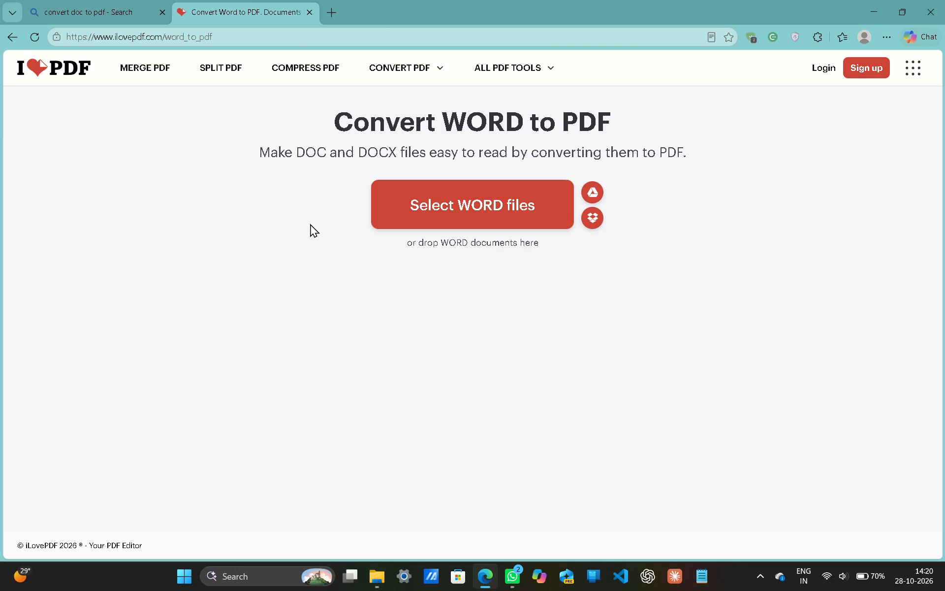
pyautogui.click(466, 221)
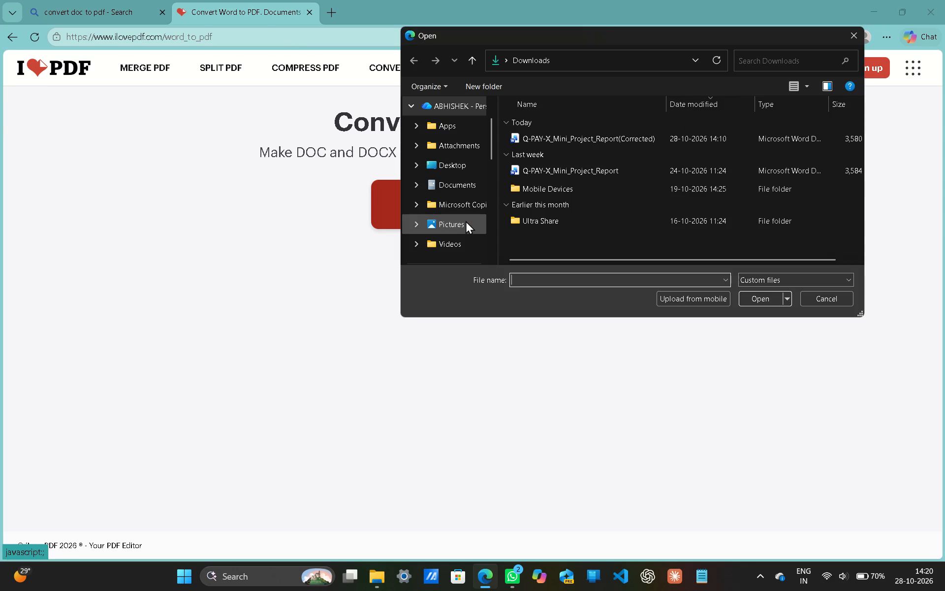
pyautogui.click(696, 138)
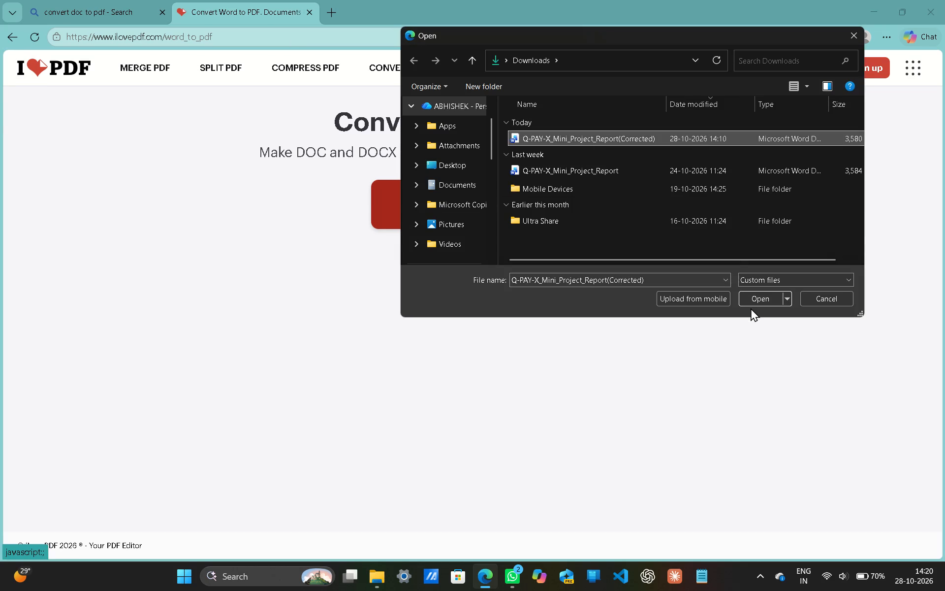
pyautogui.click(752, 296)
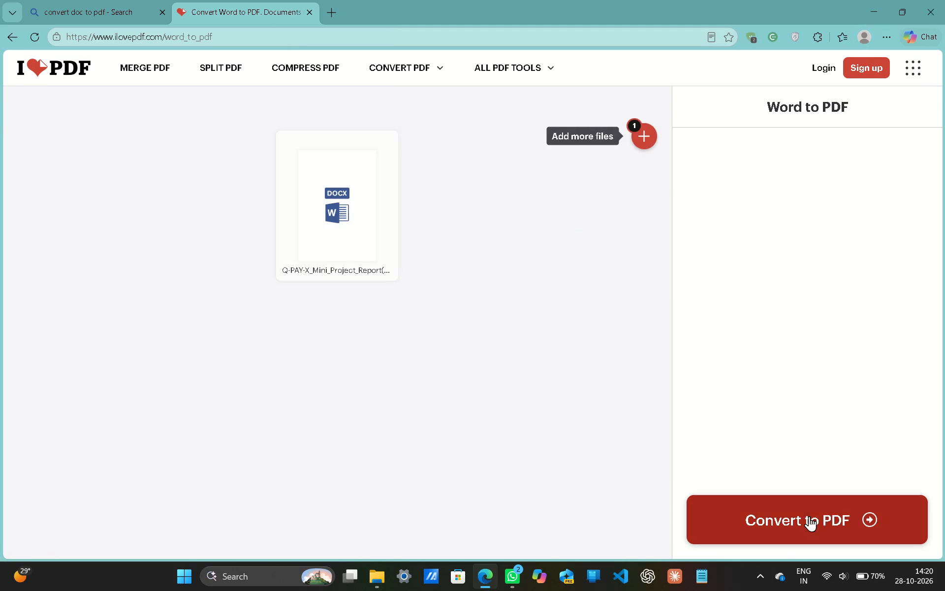
pyautogui.click(812, 507)
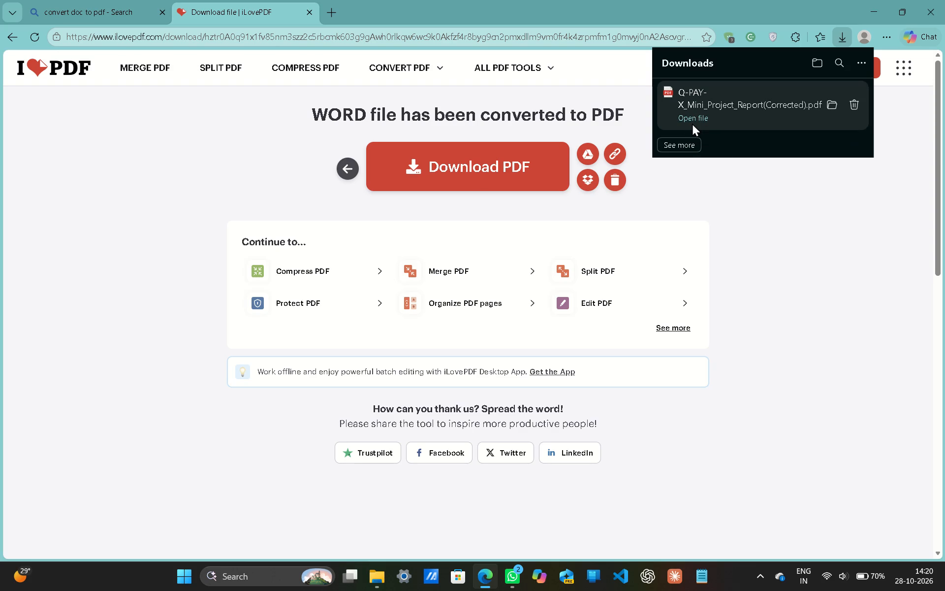
# Open the downloaded Q-PAY-X_Mini_Project_Report(Corrected).pdf and review its pages from the cover page onward to Chapter 2.
pyautogui.click(693, 118)
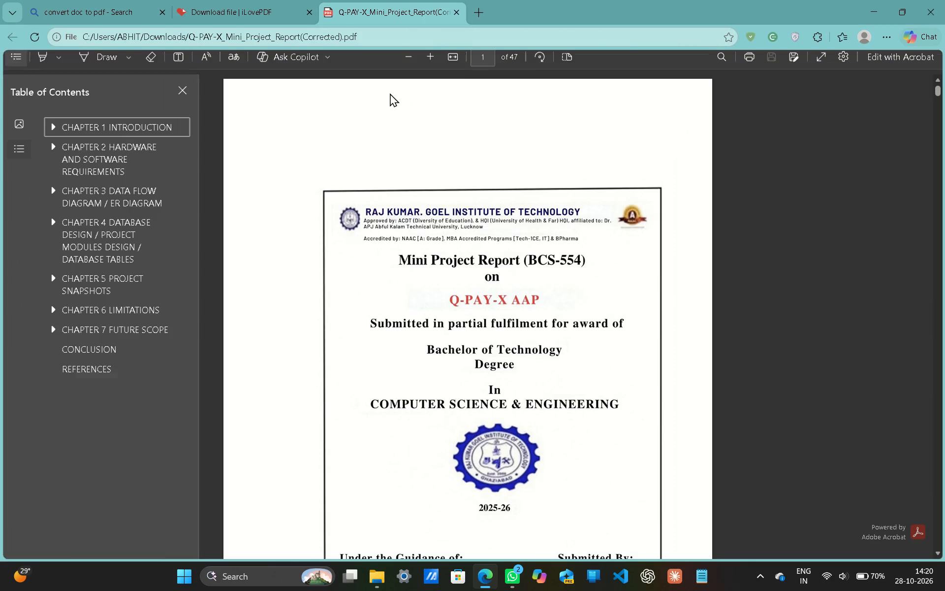
pyautogui.press('Down')
pyautogui.press('Down')
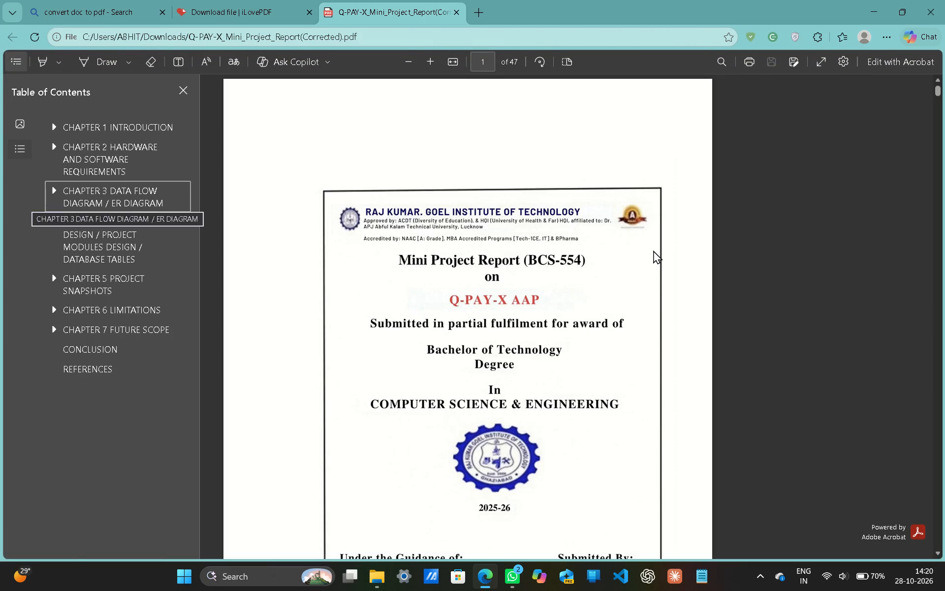
pyautogui.click(653, 250)
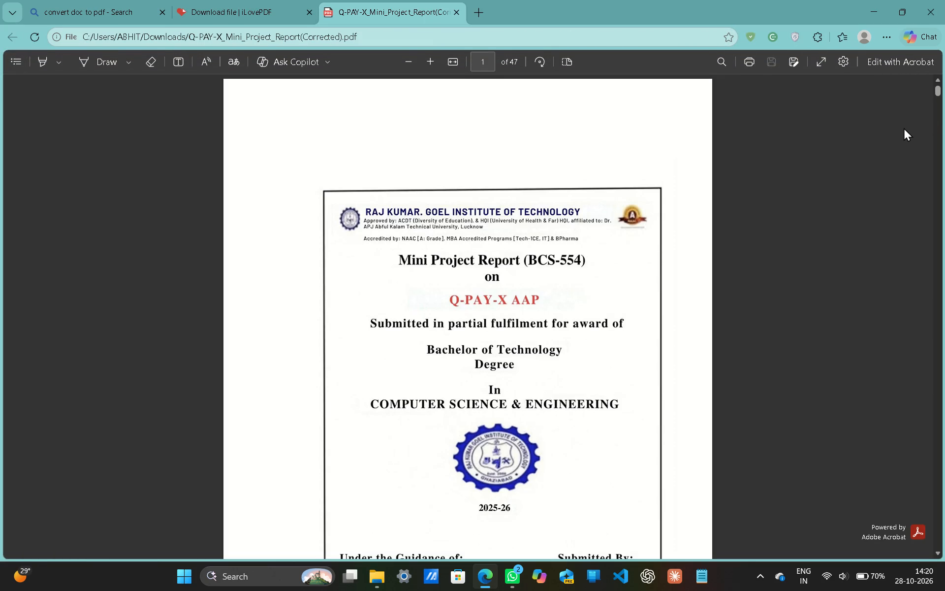
pyautogui.click(904, 128)
pyautogui.press('Down')
pyautogui.press('Down')
pyautogui.press('Down')
pyautogui.press('Down')
pyautogui.press('Down')
pyautogui.press('Down')
pyautogui.press('Down')
pyautogui.press('Down')
pyautogui.press('Down')
pyautogui.press('Down')
pyautogui.press('Down')
pyautogui.press('Down')
pyautogui.press('Down')
pyautogui.press('Down')
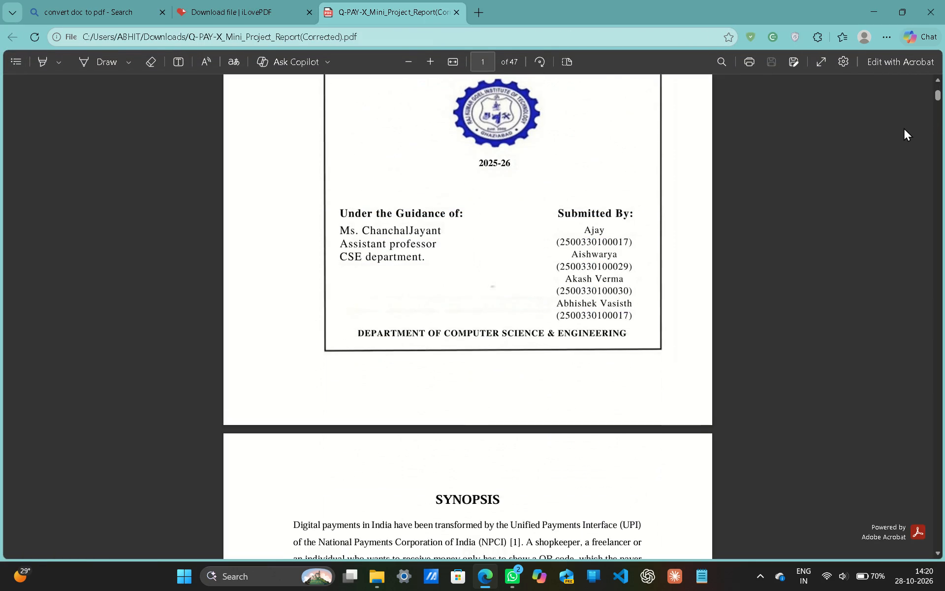
pyautogui.press('Down')
pyautogui.press('Down')
pyautogui.press('Down')
pyautogui.press('Down')
pyautogui.press('Down')
pyautogui.press('Down')
pyautogui.press('Down')
pyautogui.press('Down')
pyautogui.press('Down')
pyautogui.press('Down')
pyautogui.press('Down')
pyautogui.press('Down')
pyautogui.press('Down')
pyautogui.press('Down')
pyautogui.press('Down')
pyautogui.press('Down')
pyautogui.press('Down')
pyautogui.press('Down')
pyautogui.press('Down')
pyautogui.press('Down')
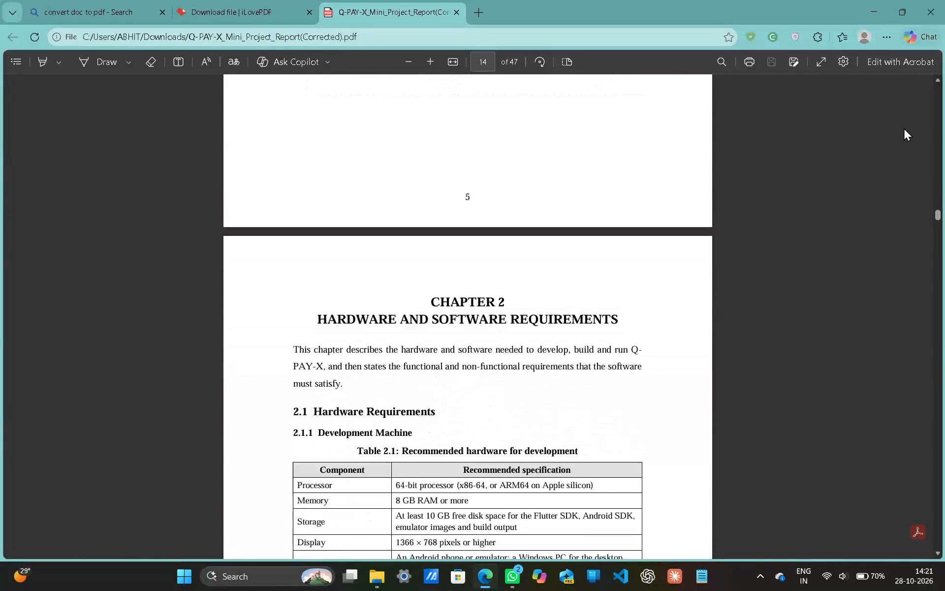
# Review the report PDF from the start of Chapter 2 through the functional requirements in Table 2.5.
pyautogui.press('Down')
pyautogui.press('Down')
pyautogui.press('Down')
pyautogui.press('Down')
pyautogui.press('Down')
pyautogui.press('Down')
pyautogui.press('Down')
pyautogui.press('Down')
pyautogui.press('Down')
pyautogui.press('Down')
pyautogui.press('Down')
pyautogui.press('Down')
pyautogui.press('Down')
pyautogui.press('Down')
pyautogui.press('Down')
pyautogui.press('Down')
pyautogui.press('Down')
pyautogui.press('Down')
pyautogui.press('Down')
pyautogui.press('Down')
pyautogui.press('Down')
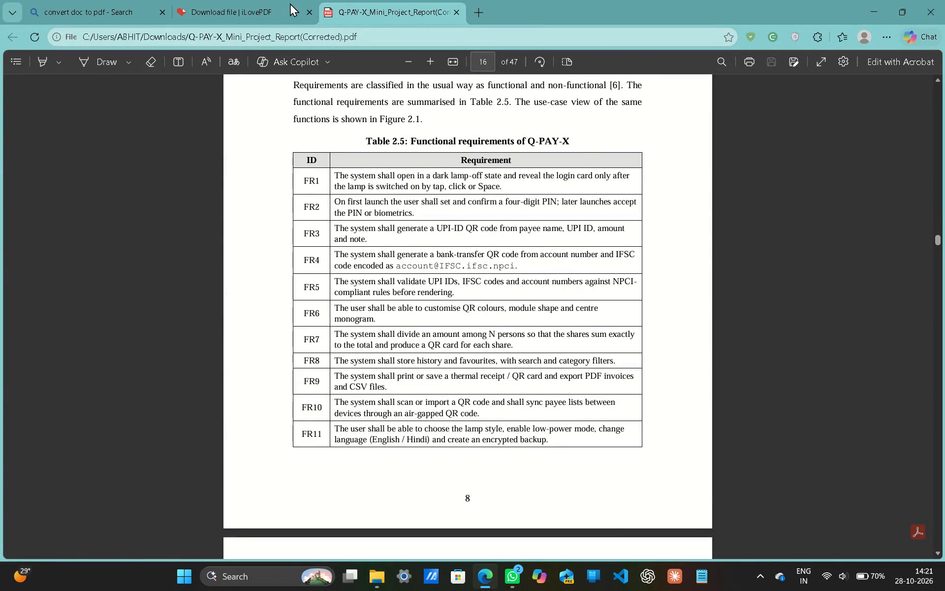
# From the browser's download list, show Q-PAY-X_Mini_Project_Report(Corrected).pdf in its Downloads folder in File Explorer.
pyautogui.click(246, 1)
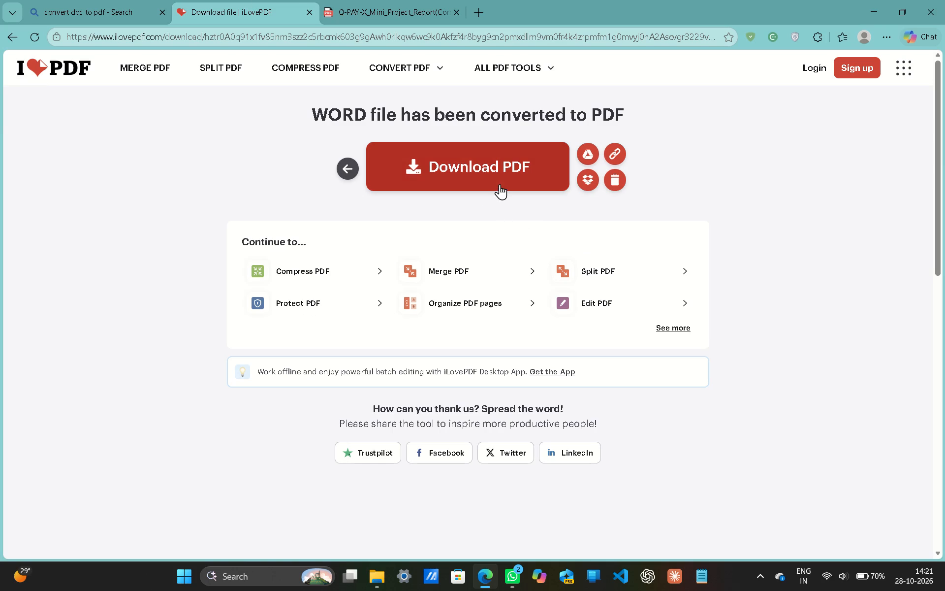
pyautogui.click(883, 36)
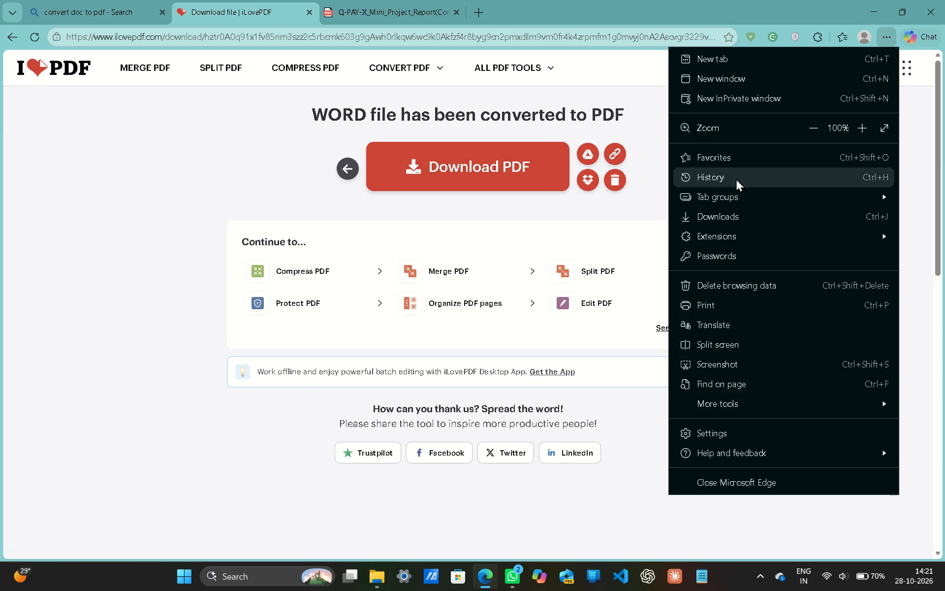
pyautogui.click(712, 222)
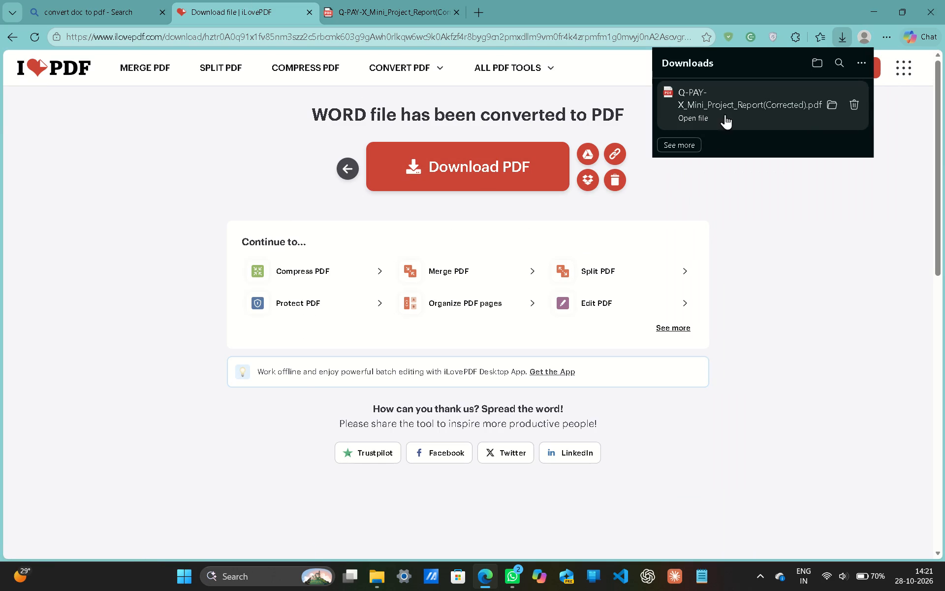
pyautogui.click(826, 103)
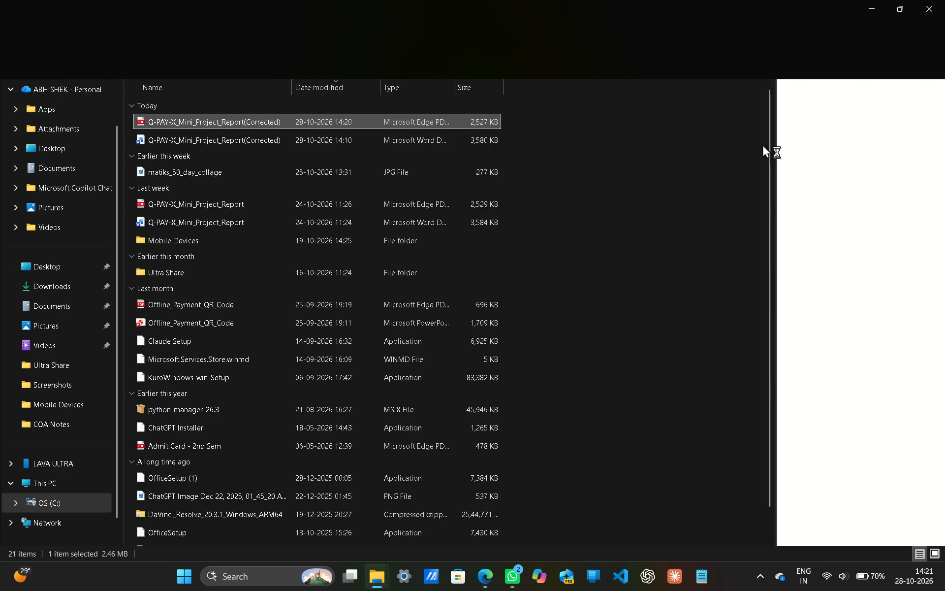
# Open the app choices for sharing the Q-PAY-X_Mini_Project_Report(Corrected) PDF.
pyautogui.rightClick(318, 114)
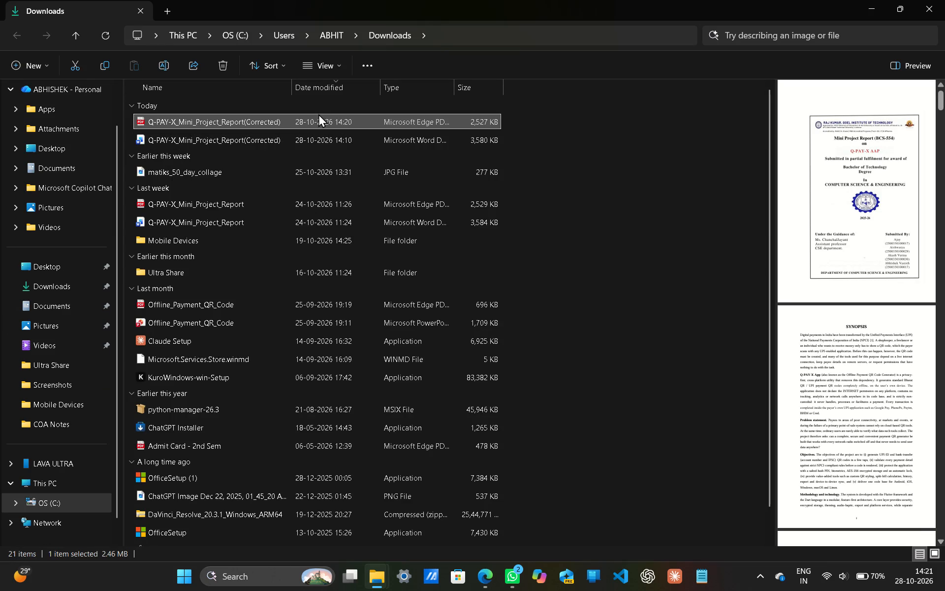
pyautogui.click(385, 227)
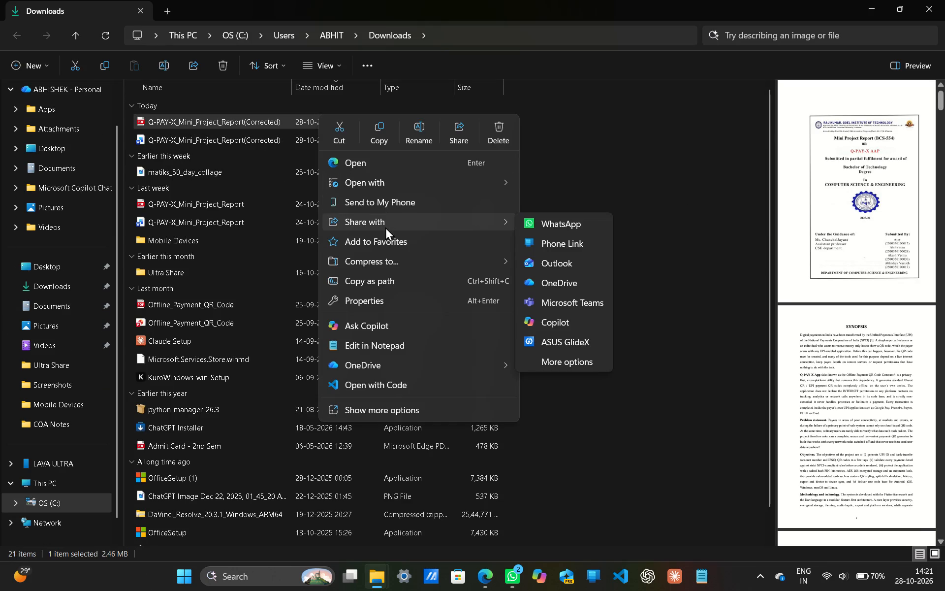
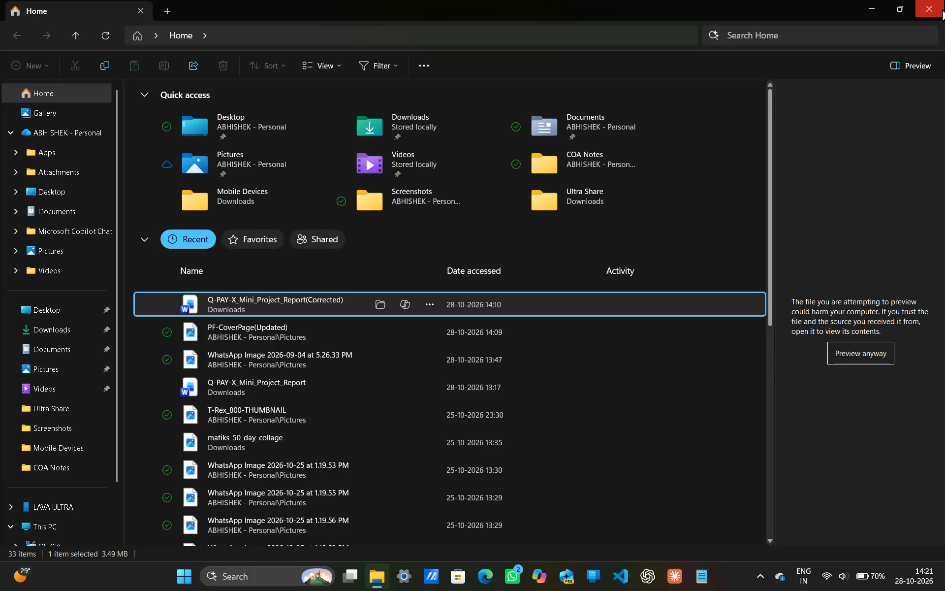
# Close the File Explorer window and refresh the desktop.
pyautogui.click(942, 9)
pyautogui.doubleClick(696, 117)
pyautogui.rightClick(696, 117)
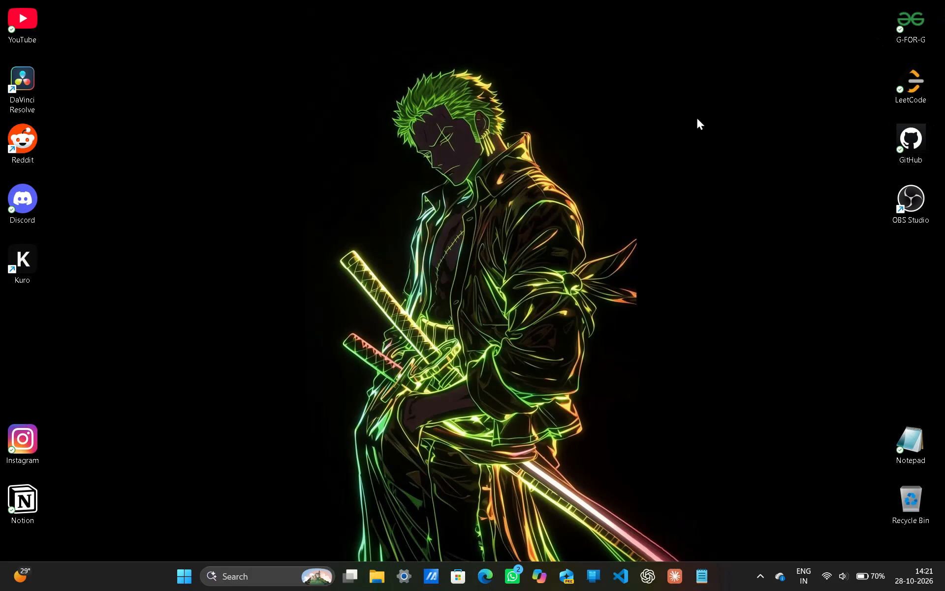
pyautogui.click(719, 173)
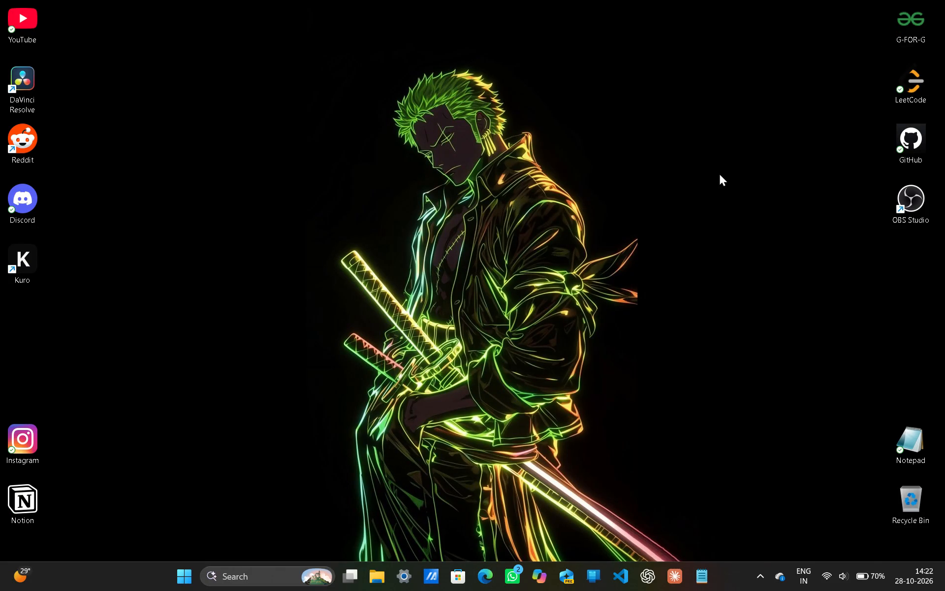